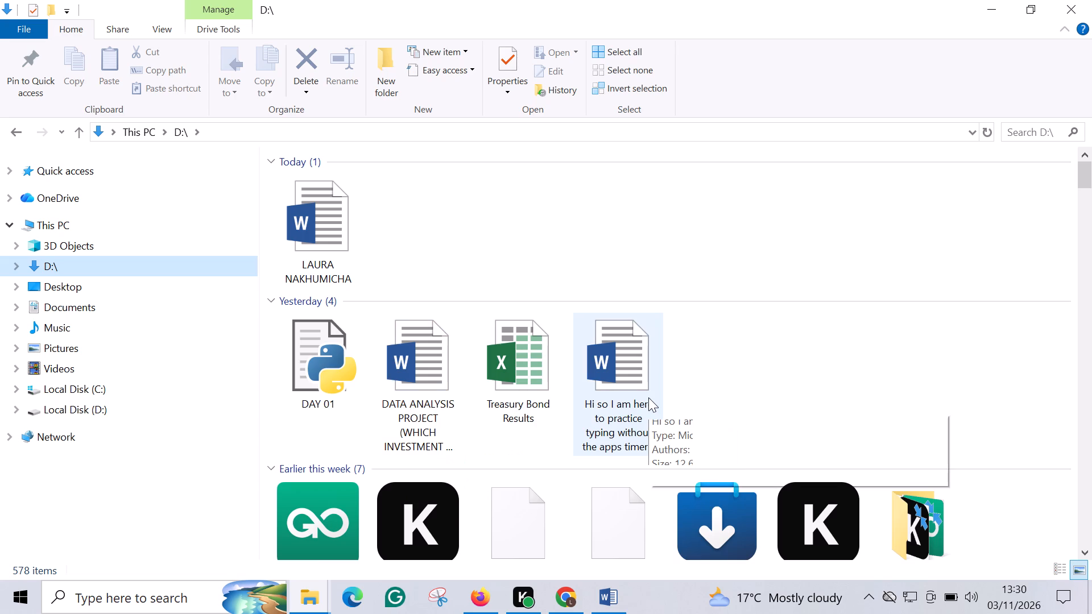
{"action": "scroll", "coordinate": [550, 367], "scroll_direction": "down", "scroll_amount": 5}
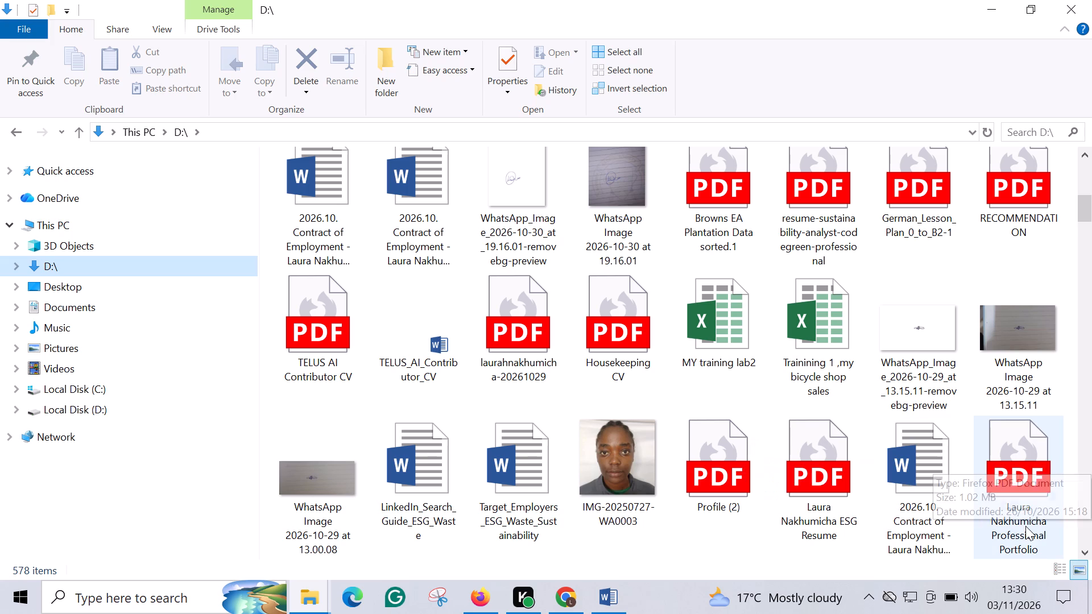
Return to Chrome and search Google for "Earth crave limited" in a new tab.
{"action": "left_click", "coordinate": [573, 592]}
{"action": "left_click", "coordinate": [250, 23]}
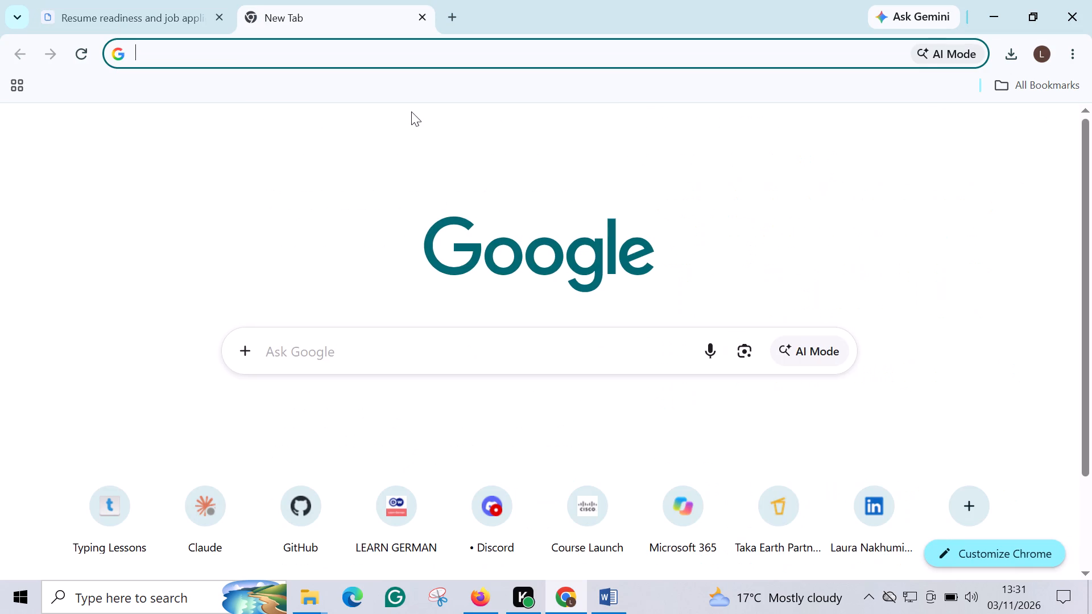
{"action": "type", "text": "arth"}
{"action": "key", "text": "space"}
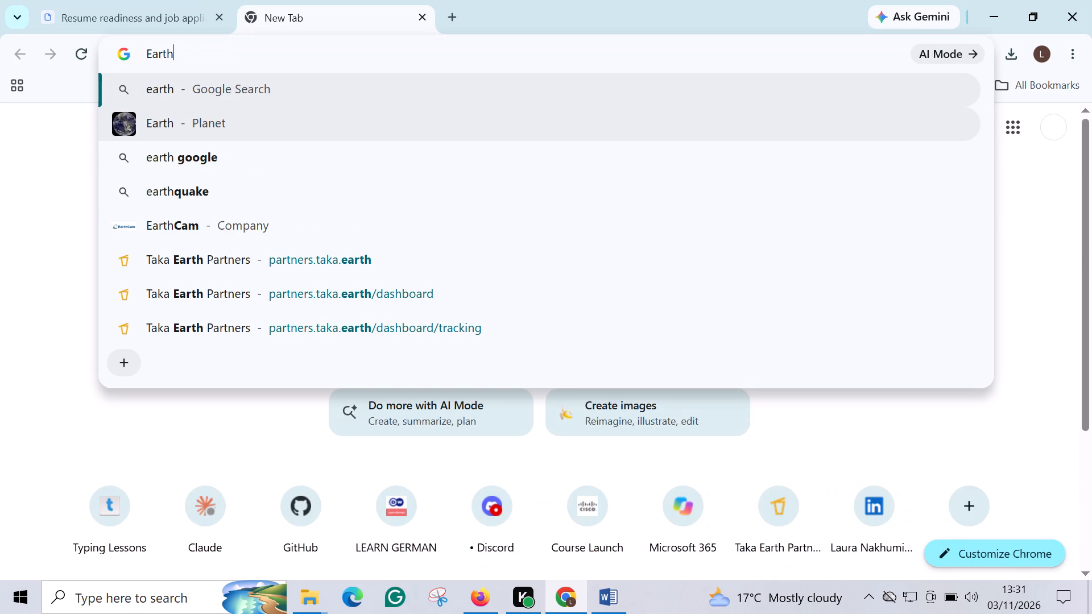
{"action": "type", "text": "crave"}
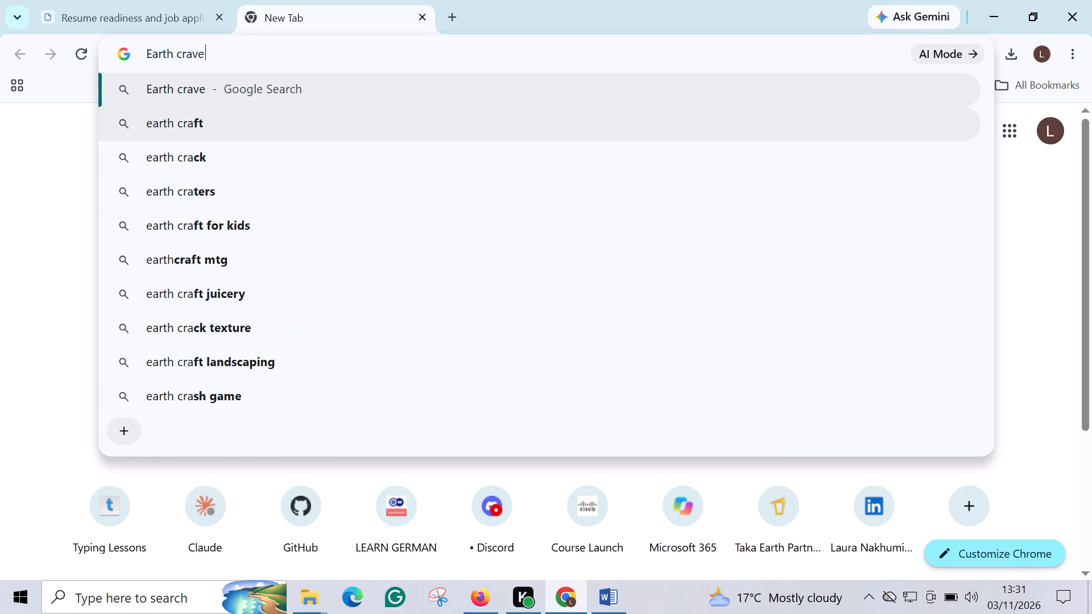
{"action": "key", "text": "space"}
{"action": "type", "text": "limited"}
{"action": "key", "text": "Return"}
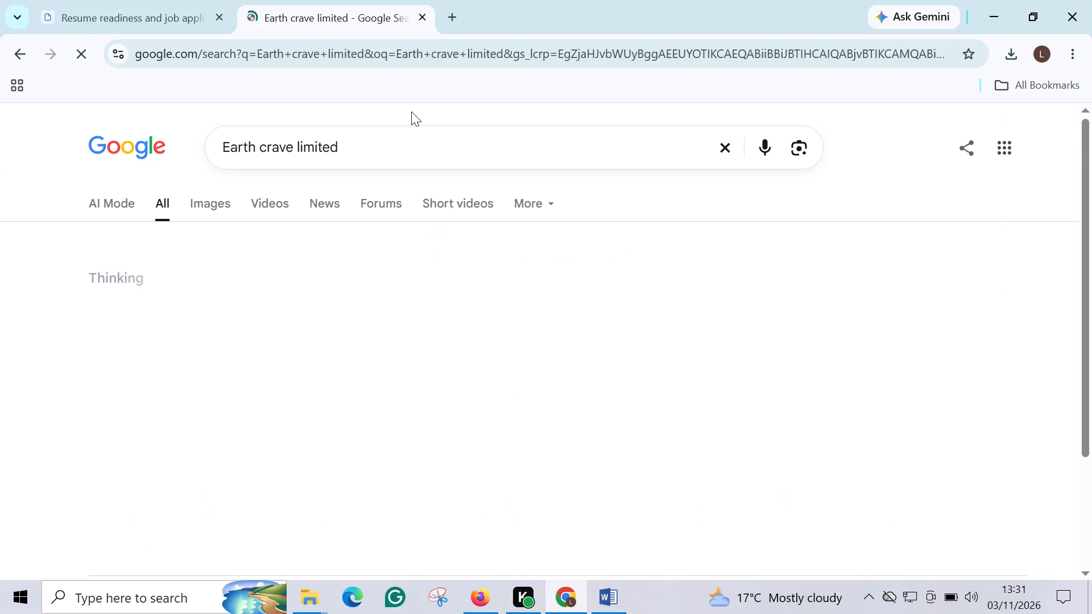
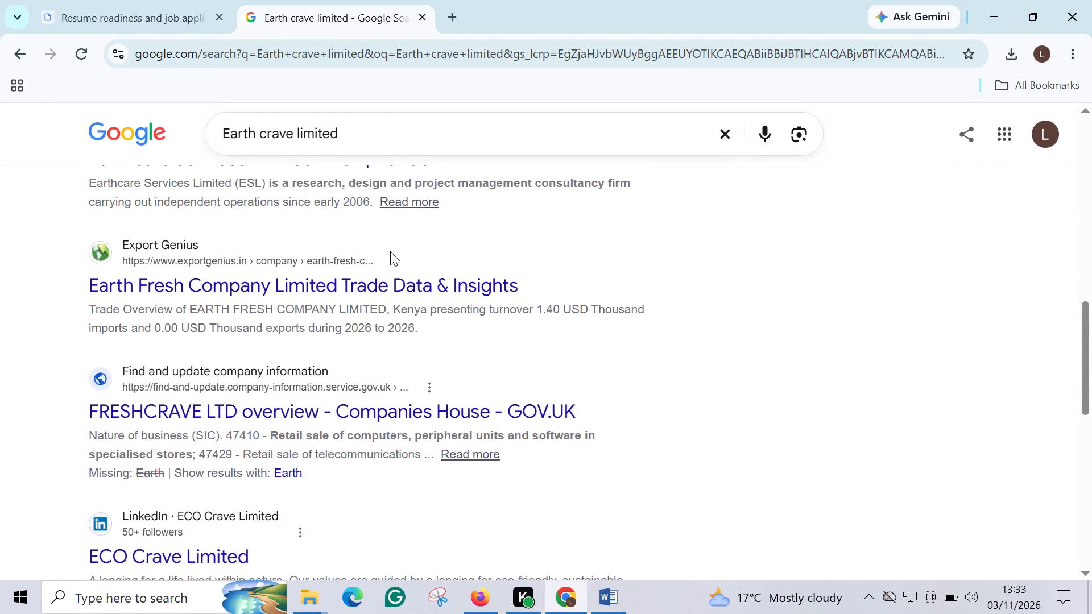
Expand the AI Overview for Earth Crave Limited in the search results and read the full company profile.
{"action": "scroll", "coordinate": [328, 337], "scroll_direction": "up", "scroll_amount": 10}
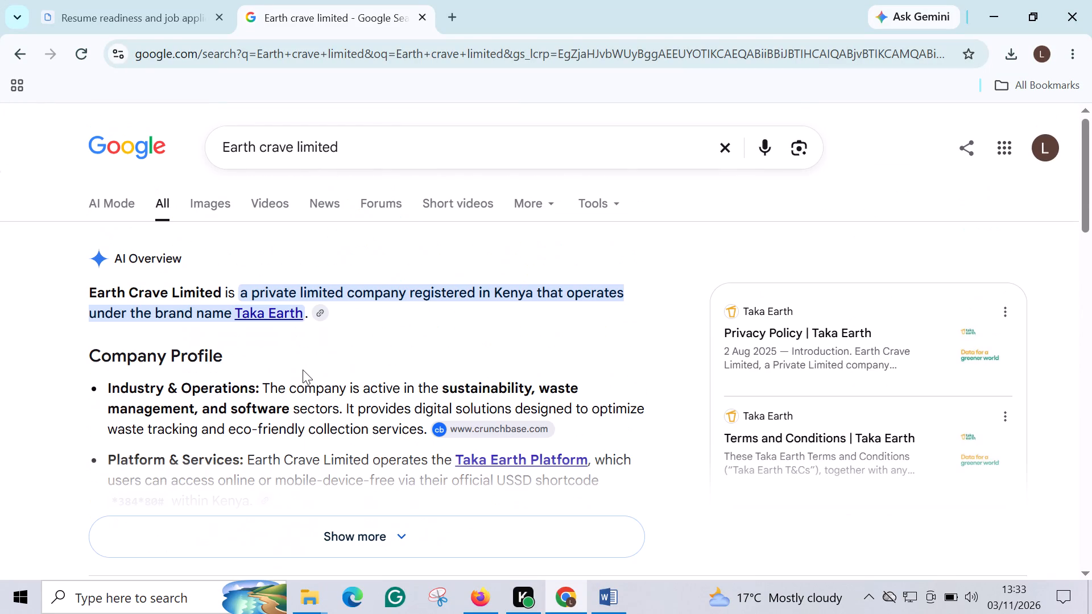
{"action": "scroll", "coordinate": [266, 388], "scroll_direction": "down", "scroll_amount": 1}
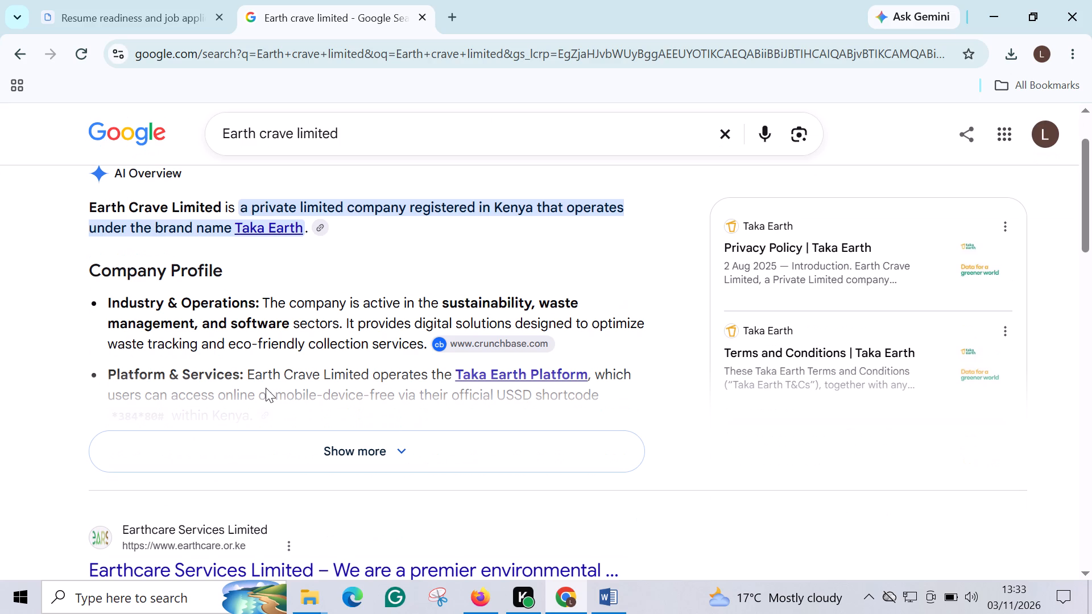
{"action": "left_click", "coordinate": [284, 434]}
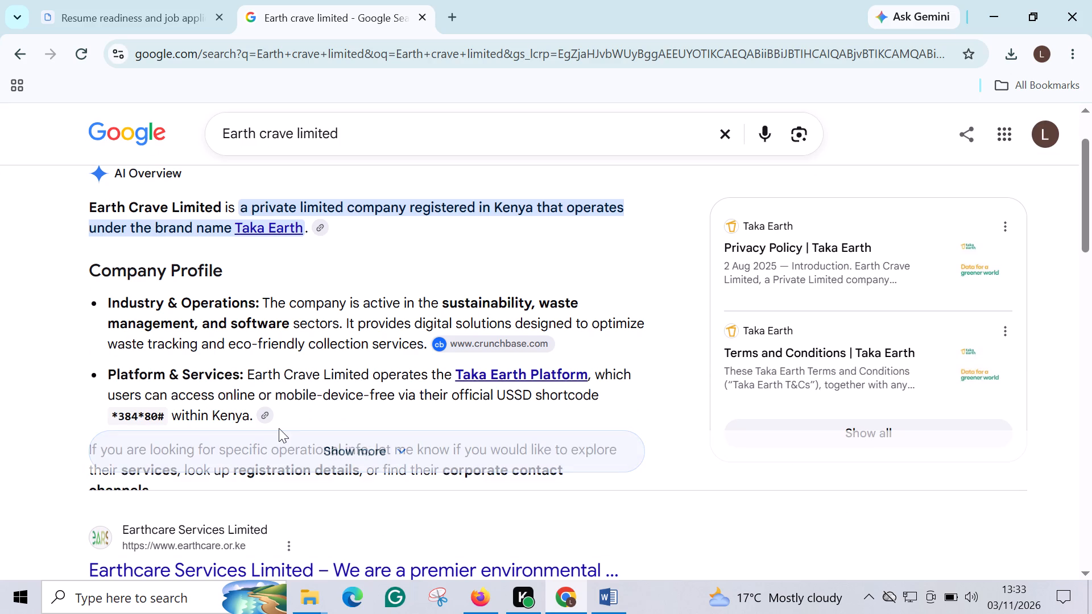
{"action": "scroll", "coordinate": [280, 388], "scroll_direction": "down", "scroll_amount": 1}
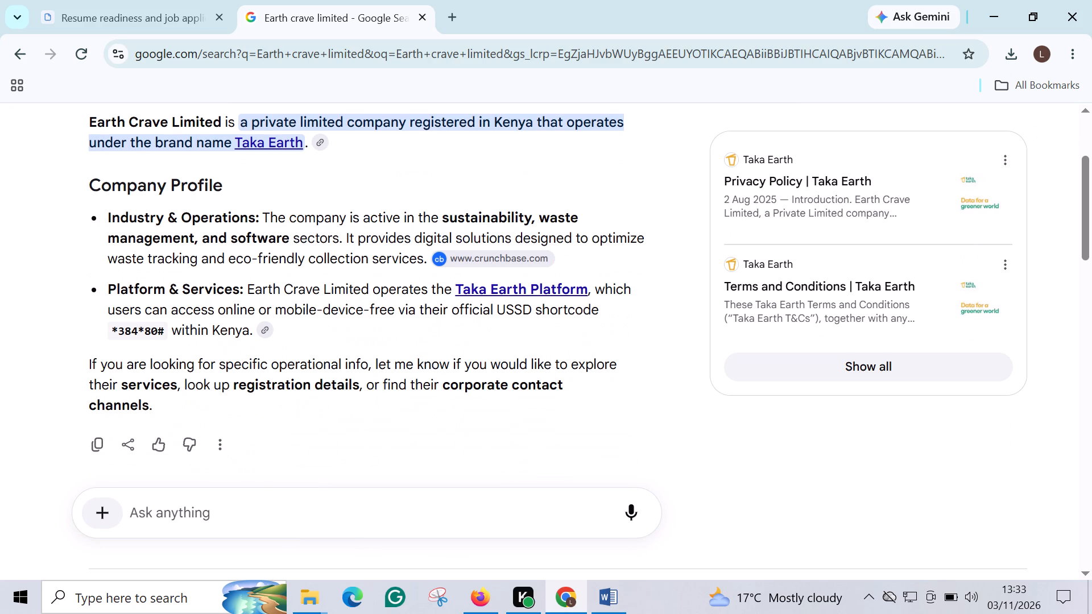
{"action": "scroll", "coordinate": [280, 390], "scroll_direction": "up", "scroll_amount": 1}
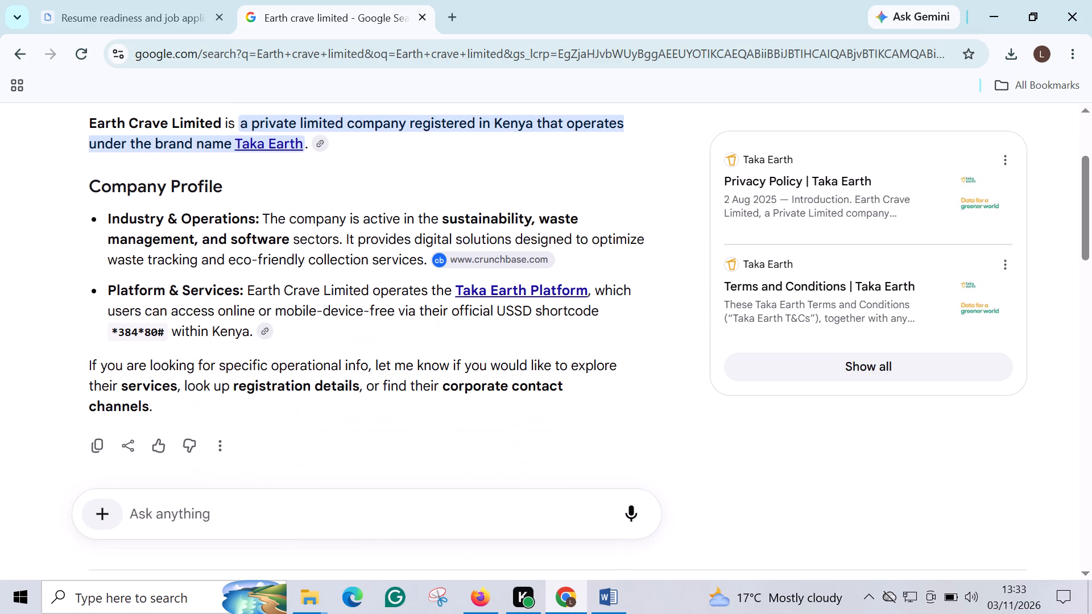
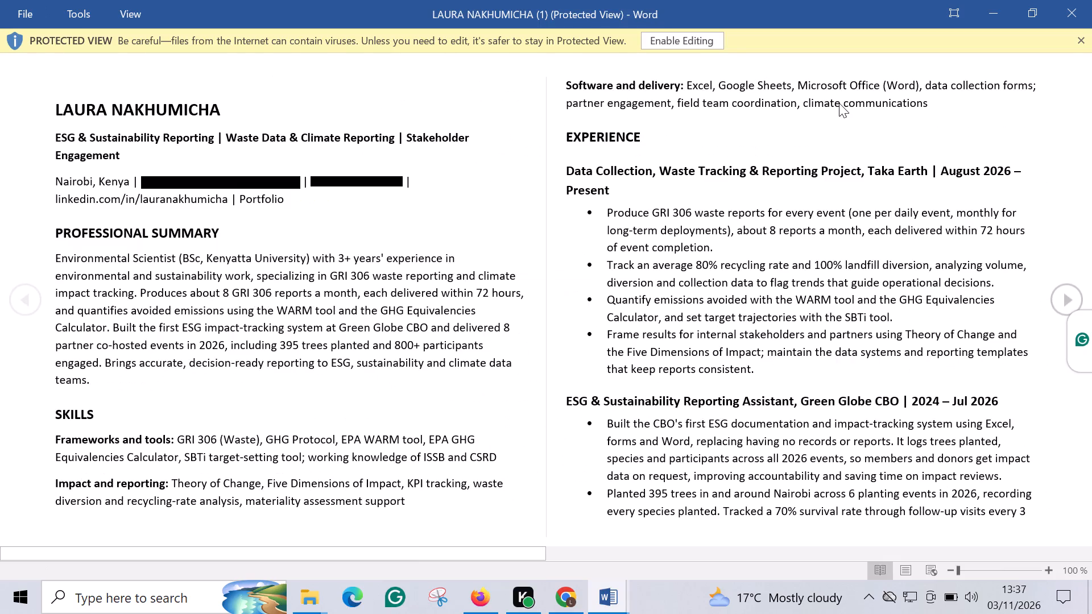
{"action": "left_click", "coordinate": [679, 35]}
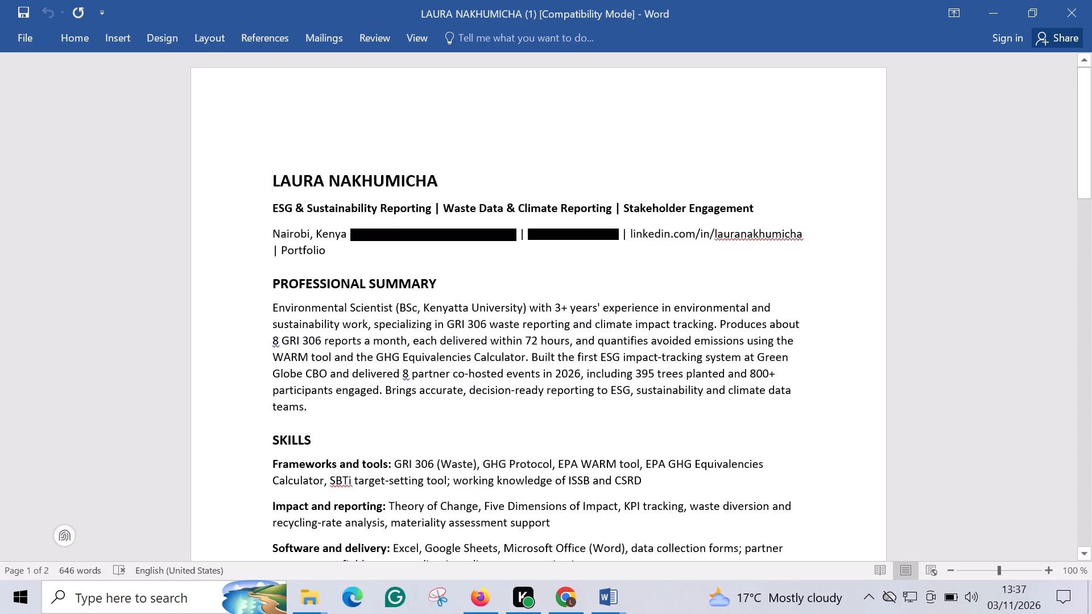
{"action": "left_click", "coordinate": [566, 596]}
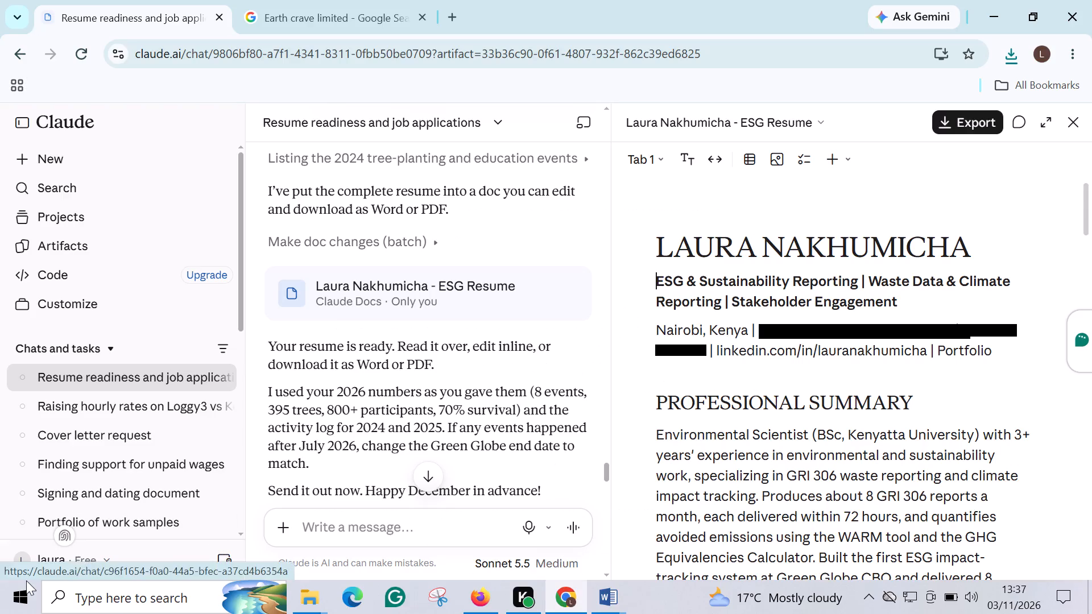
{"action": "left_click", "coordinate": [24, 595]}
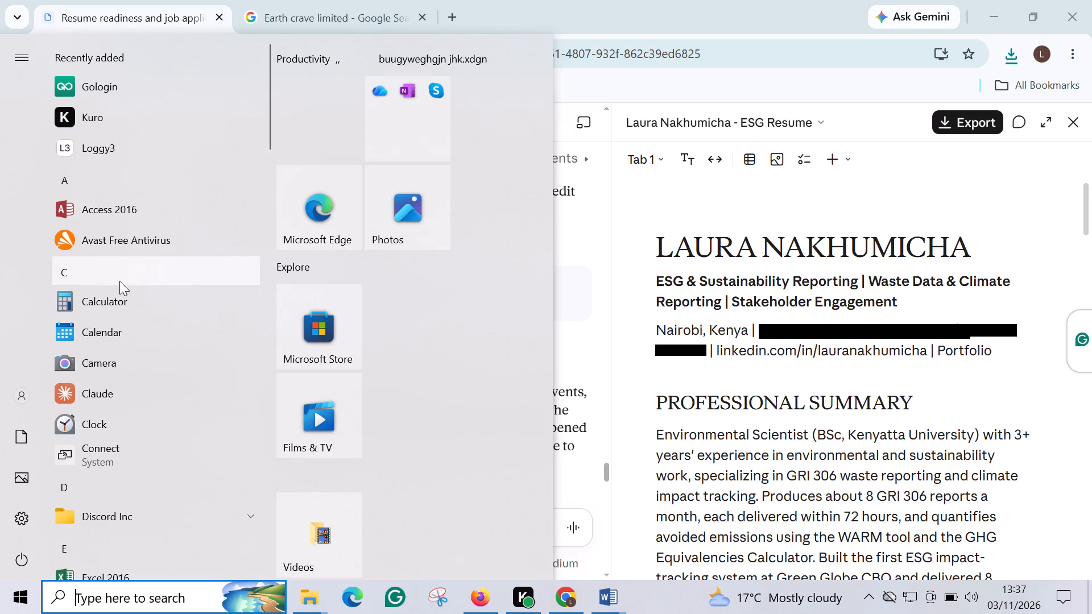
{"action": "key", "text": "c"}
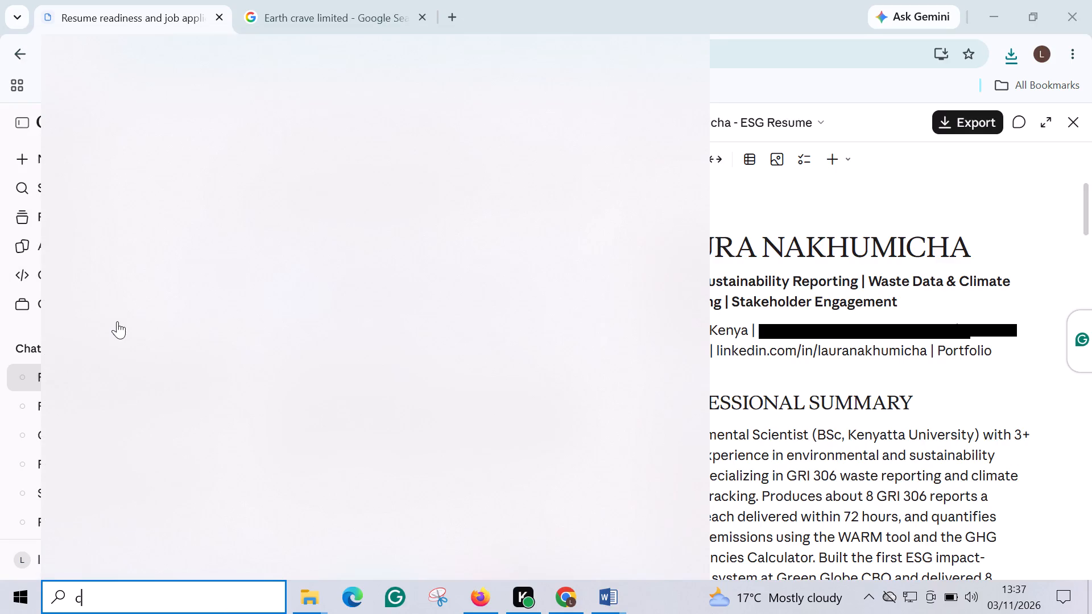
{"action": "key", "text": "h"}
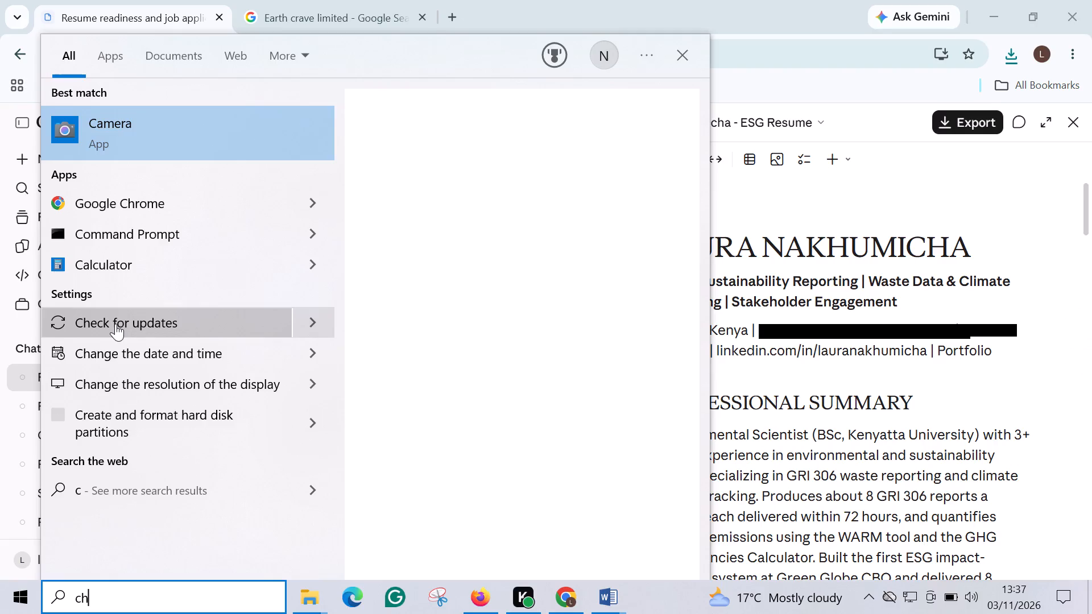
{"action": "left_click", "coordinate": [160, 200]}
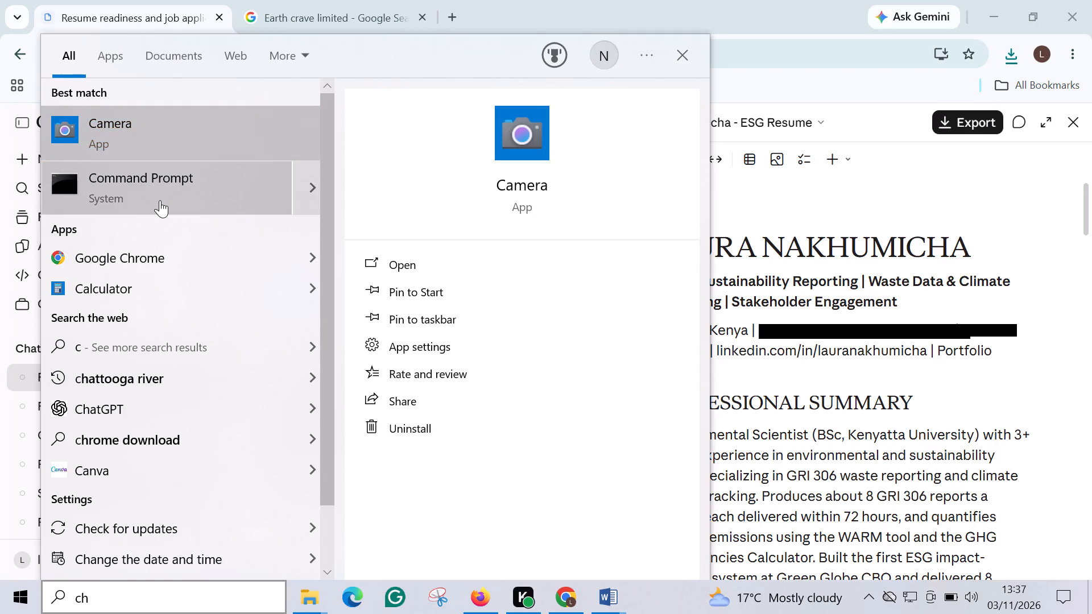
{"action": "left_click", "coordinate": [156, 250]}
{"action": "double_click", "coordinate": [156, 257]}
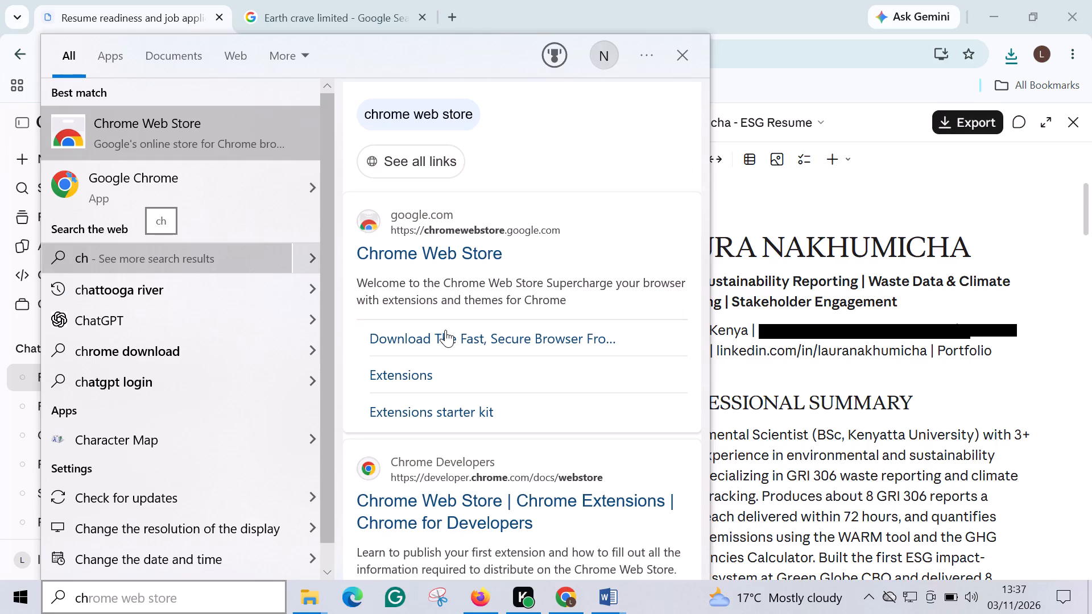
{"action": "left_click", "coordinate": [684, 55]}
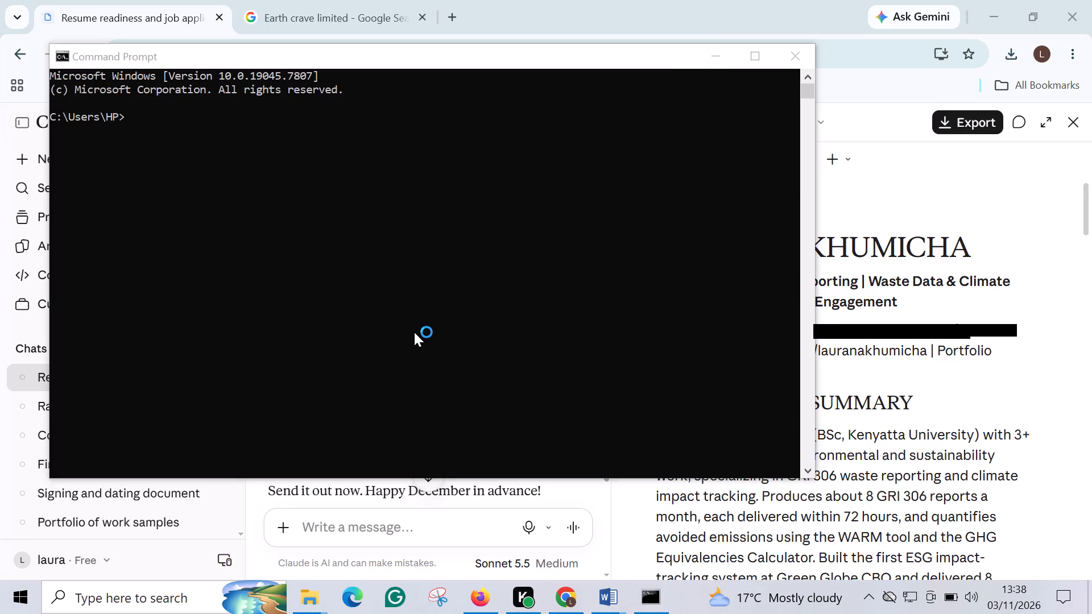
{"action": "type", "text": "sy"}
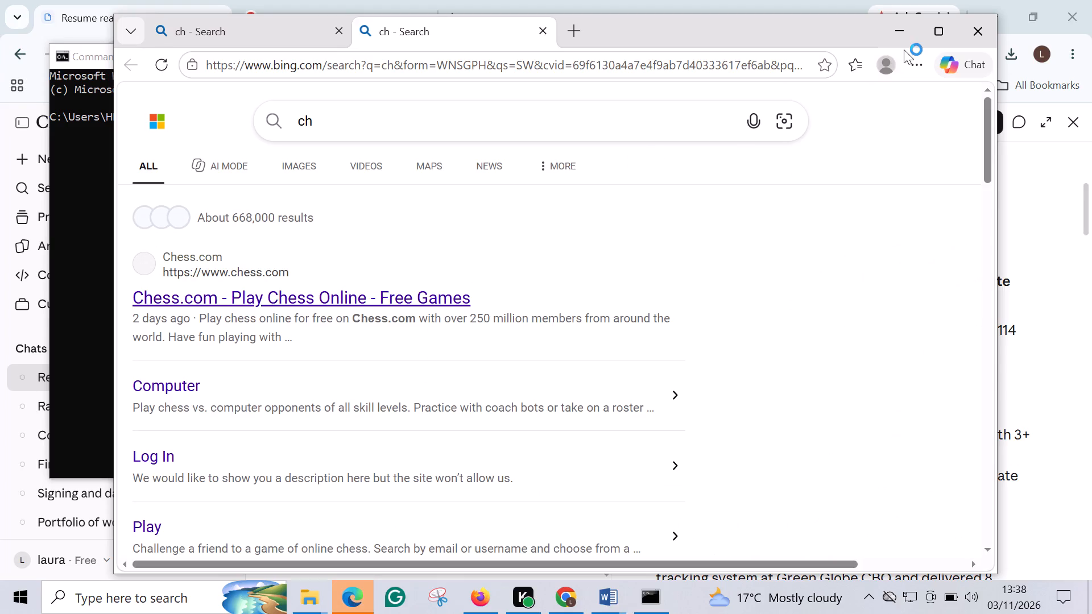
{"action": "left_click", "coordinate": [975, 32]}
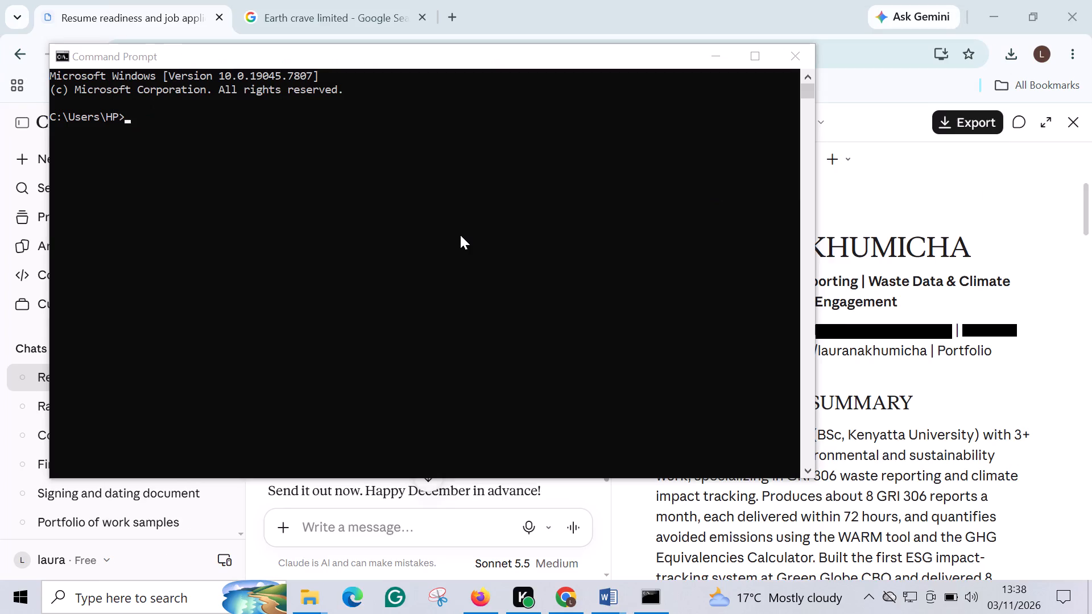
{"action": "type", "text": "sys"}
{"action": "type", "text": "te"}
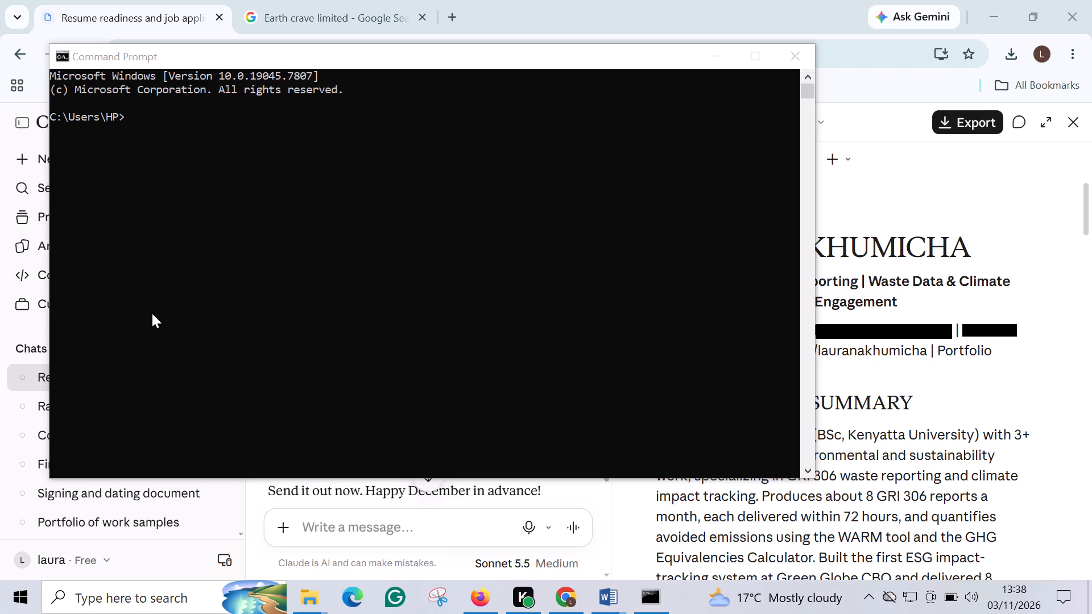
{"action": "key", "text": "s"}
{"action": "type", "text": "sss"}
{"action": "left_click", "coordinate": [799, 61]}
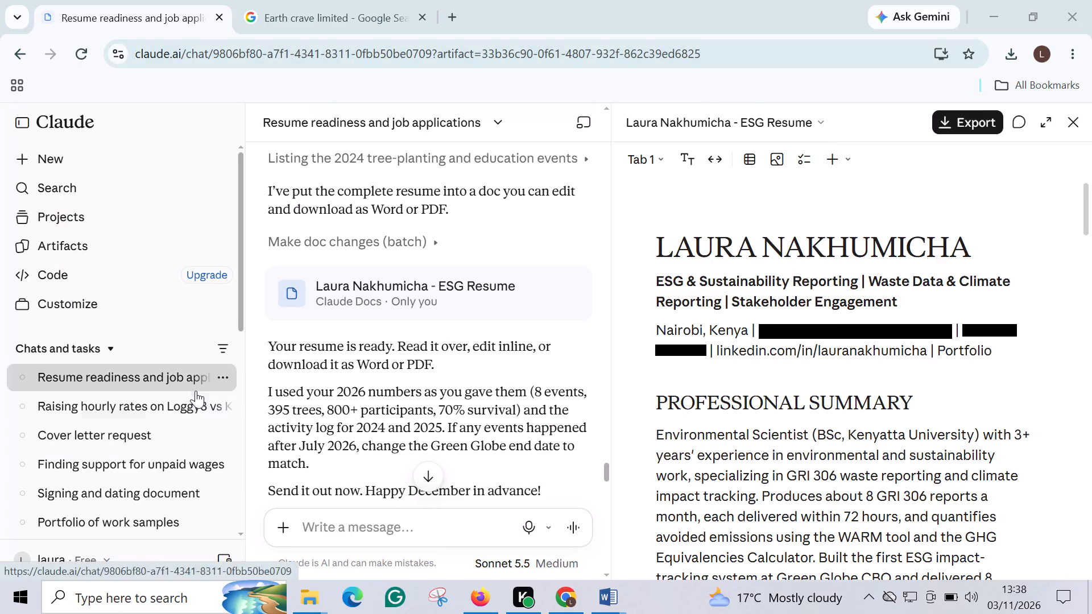
Find Google Chrome among the installed apps and open a separate browser window under the other profile.
{"action": "left_click", "coordinate": [18, 599]}
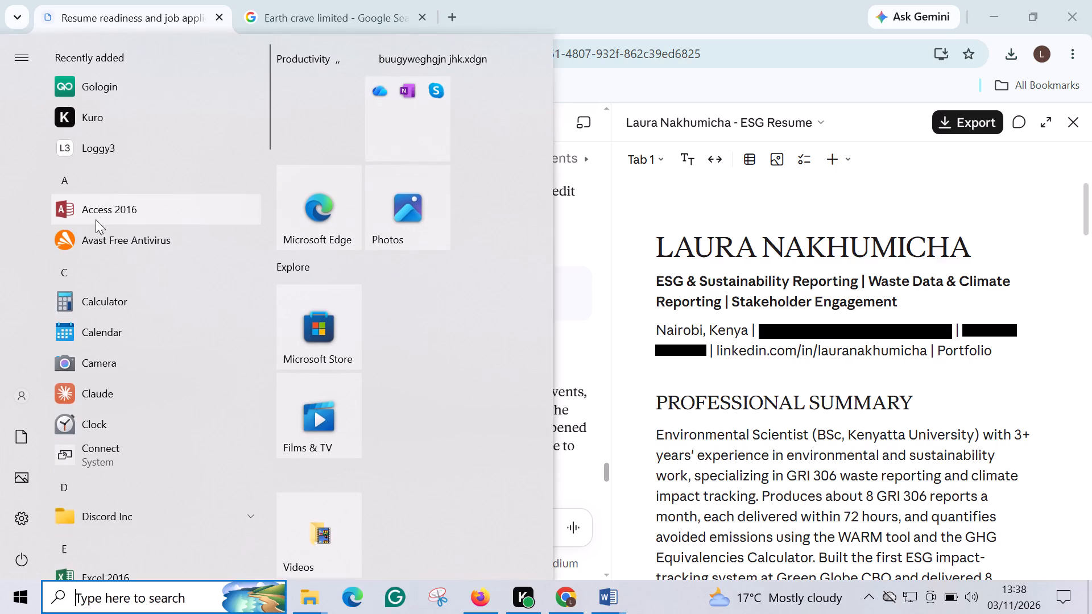
{"action": "scroll", "coordinate": [107, 381], "scroll_direction": "down", "scroll_amount": 5}
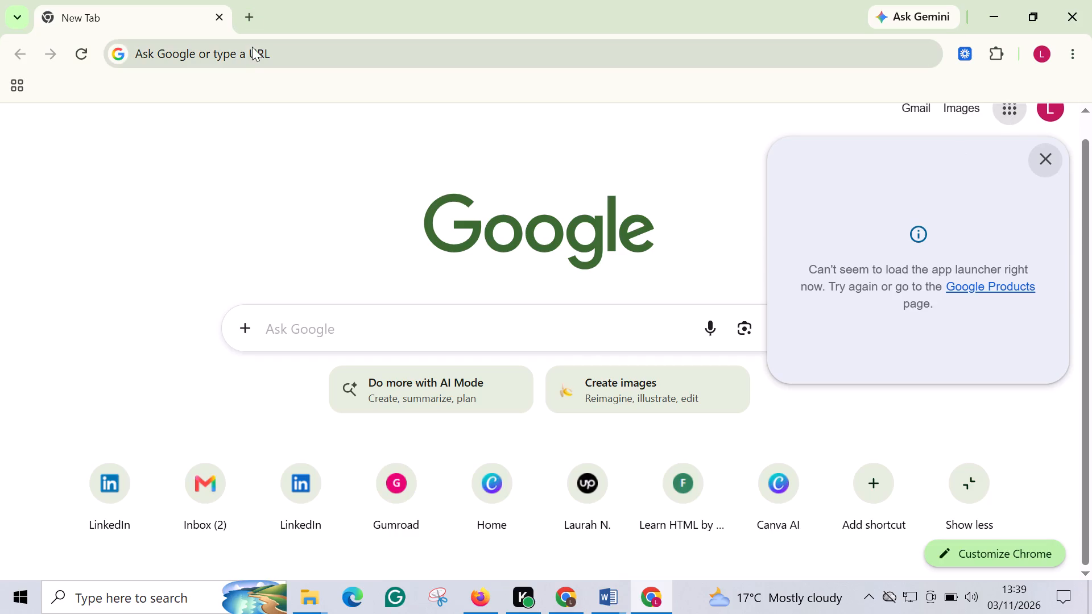
Search the web for "google drive" in a new tab and open the Google Drive: Sign-in result.
{"action": "left_click", "coordinate": [246, 17]}
{"action": "key", "text": "g"}
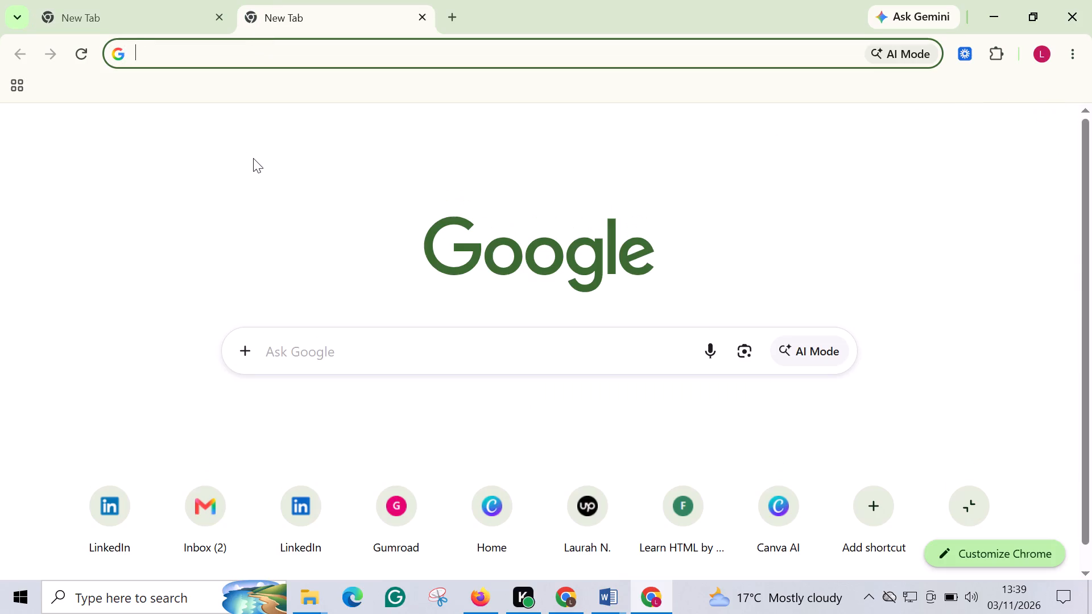
{"action": "type", "text": "oo"}
{"action": "type", "text": "gle"}
{"action": "key", "text": "space"}
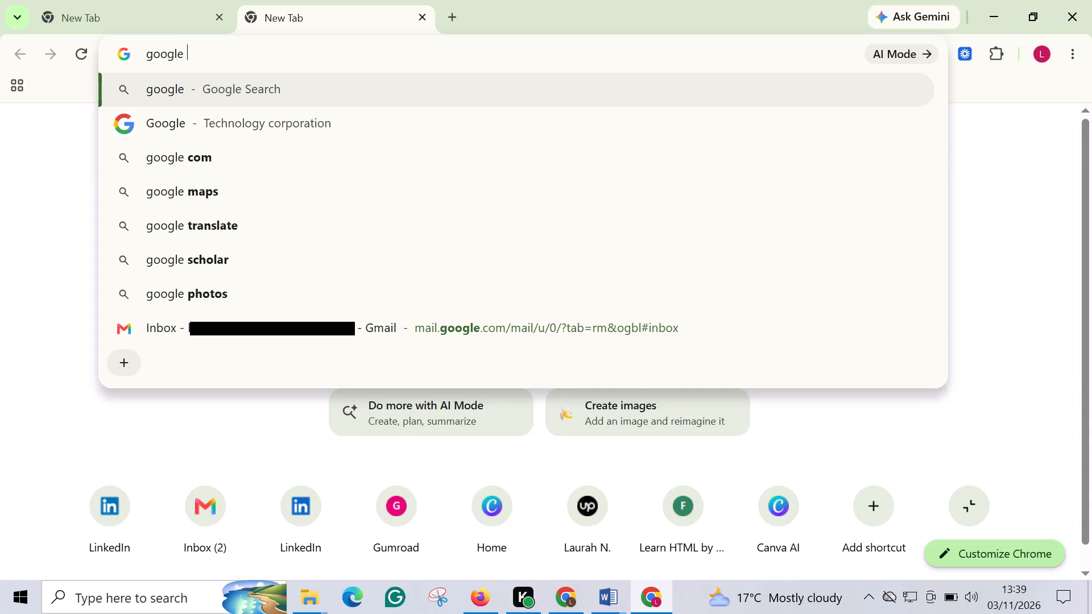
{"action": "type", "text": "dr"}
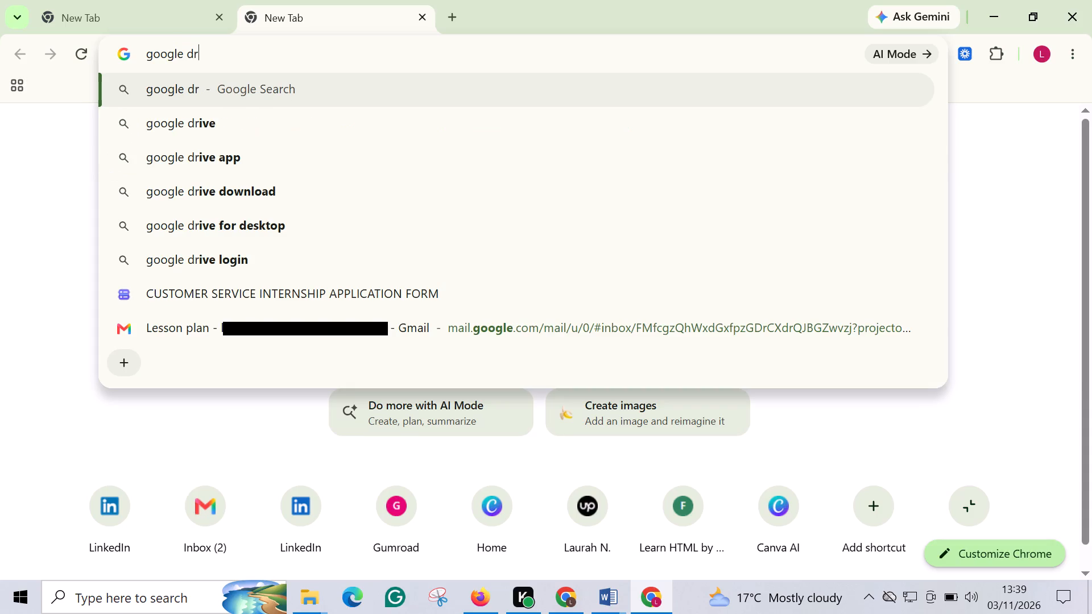
{"action": "type", "text": "ive"}
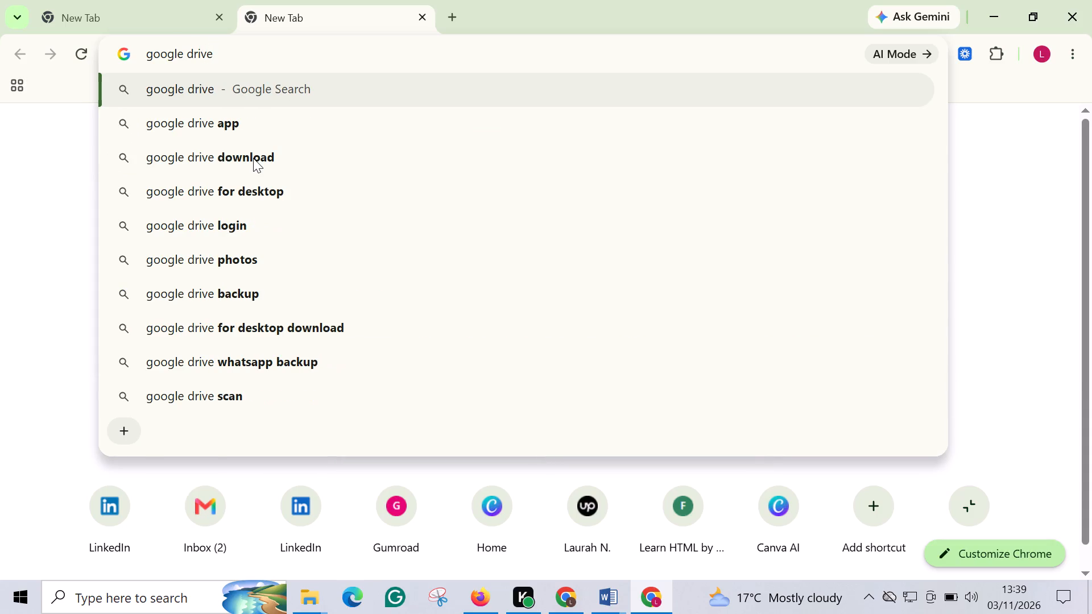
{"action": "key", "text": "Return"}
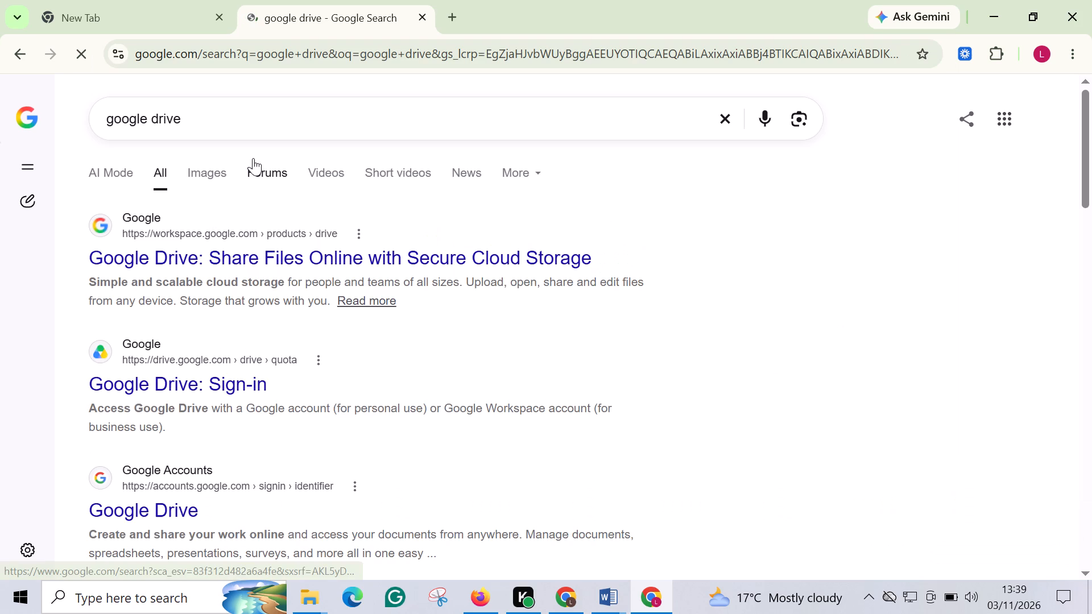
{"action": "left_click", "coordinate": [200, 386]}
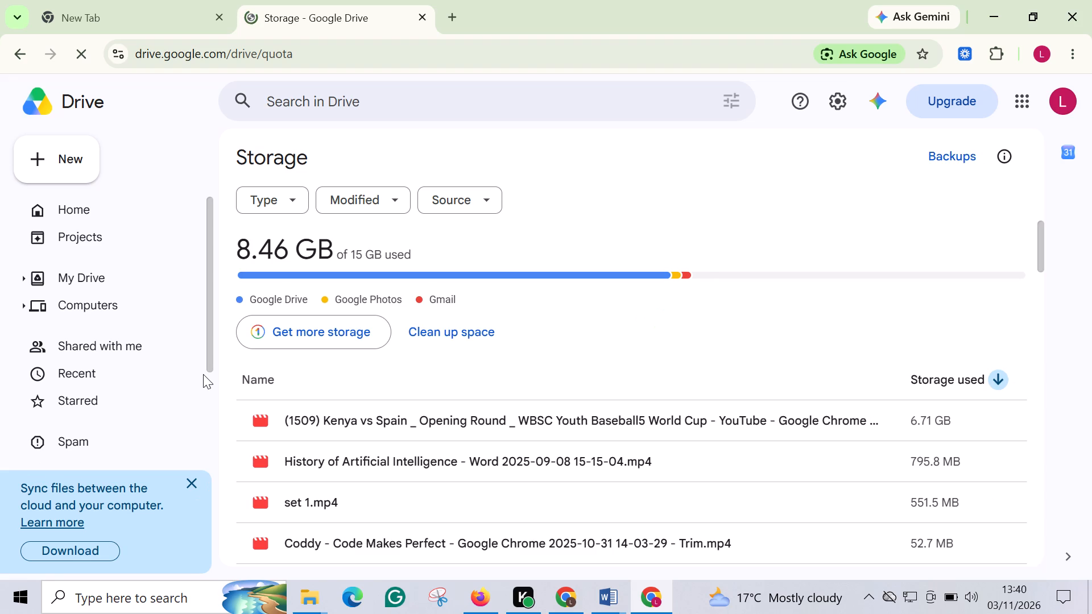
Look over the Drive storage file list and switch to the Recent files view.
{"action": "scroll", "coordinate": [494, 306], "scroll_direction": "down", "scroll_amount": 1}
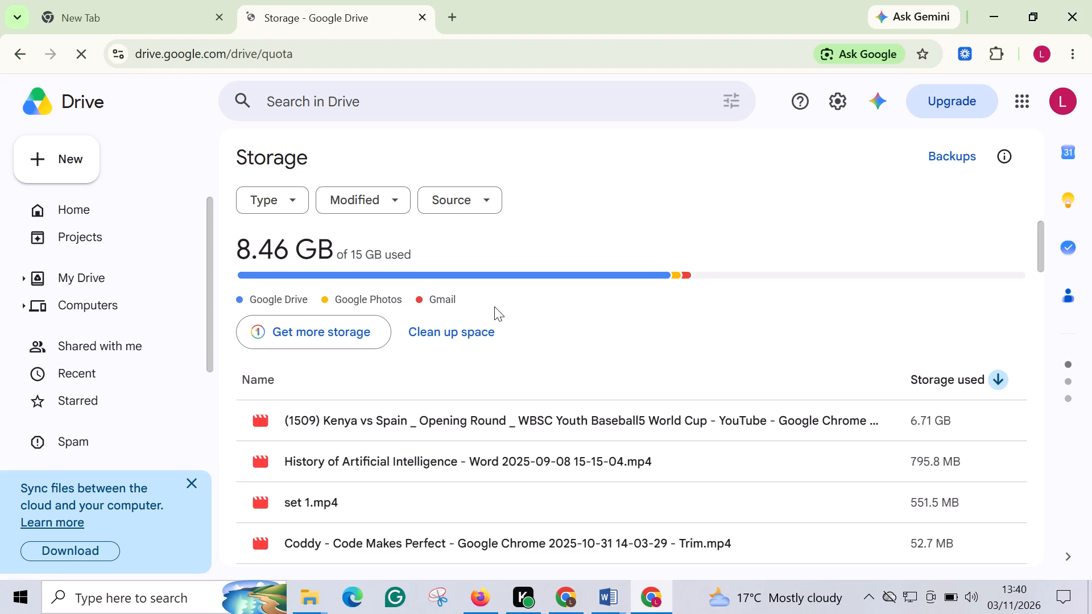
{"action": "scroll", "coordinate": [478, 321], "scroll_direction": "down", "scroll_amount": 3}
{"action": "scroll", "coordinate": [424, 366], "scroll_direction": "up", "scroll_amount": 3}
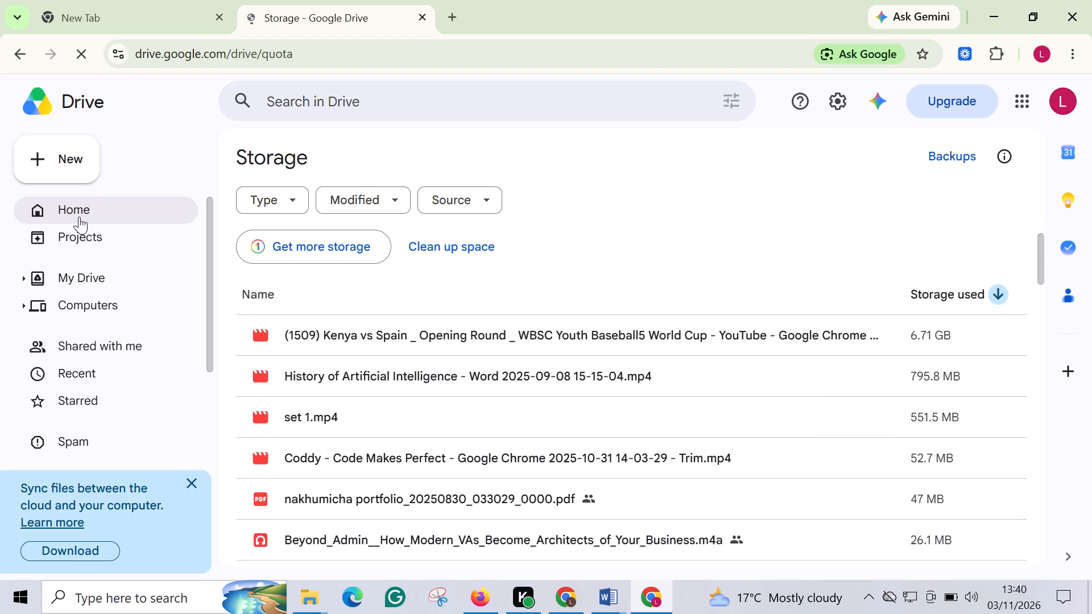
{"action": "left_click", "coordinate": [91, 381]}
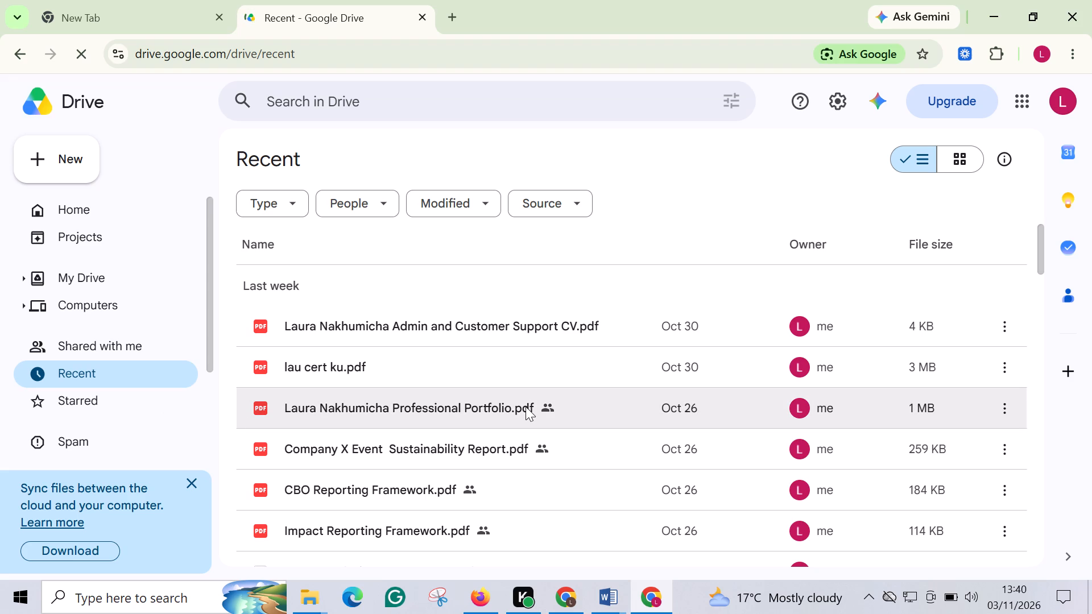
Open the additional actions for the Professional Portfolio PDF in the recent files.
{"action": "left_click", "coordinate": [1007, 407]}
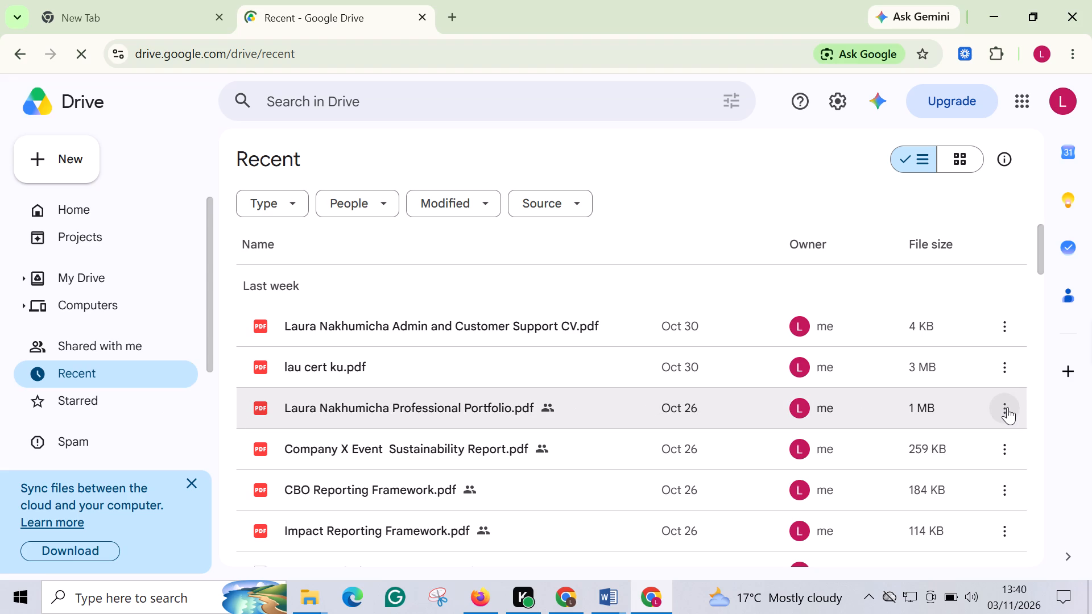
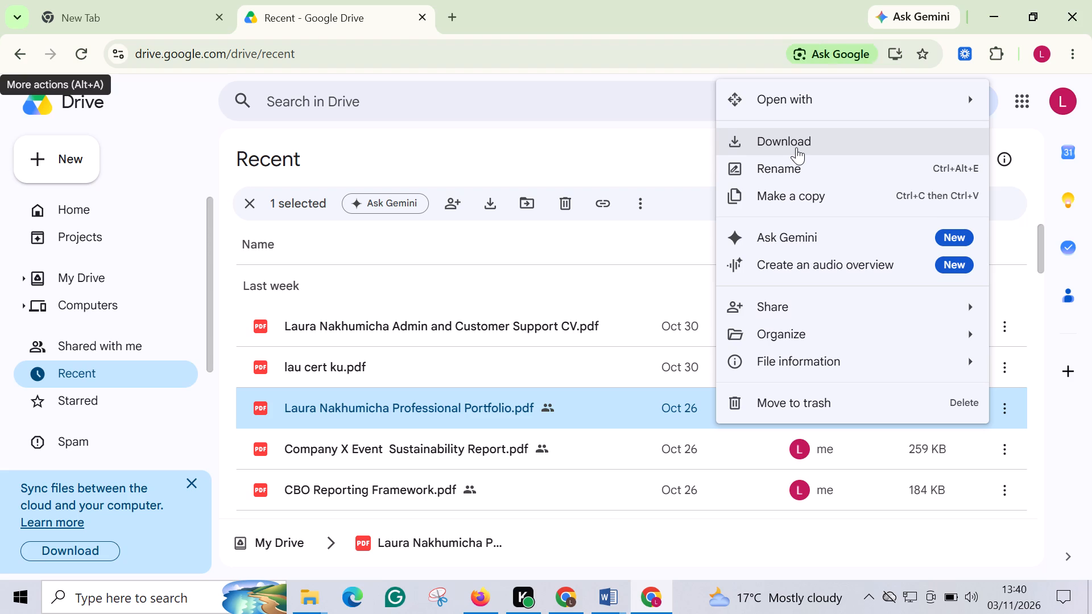
Copy the share link of the Professional Portfolio PDF, using its sharing settings, and close the settings.
{"action": "left_click", "coordinate": [787, 313]}
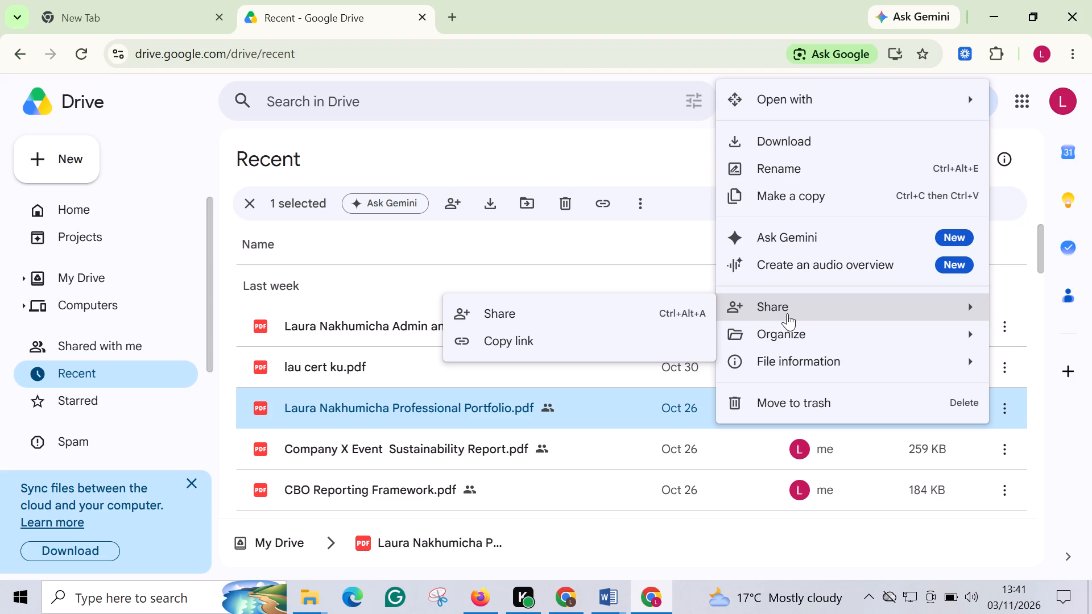
{"action": "left_click", "coordinate": [530, 338]}
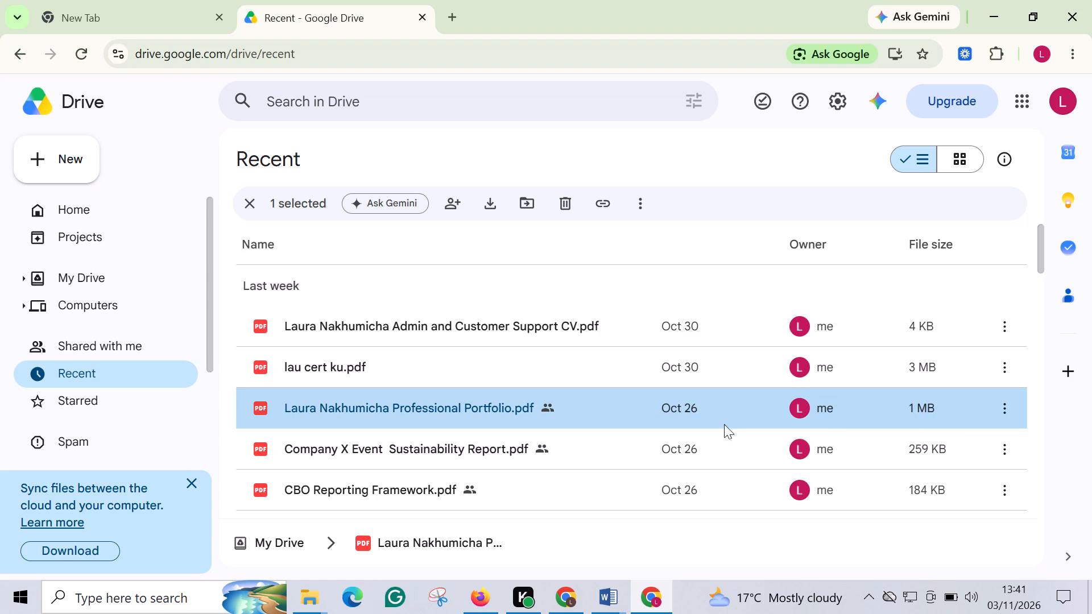
{"action": "left_click", "coordinate": [1005, 413]}
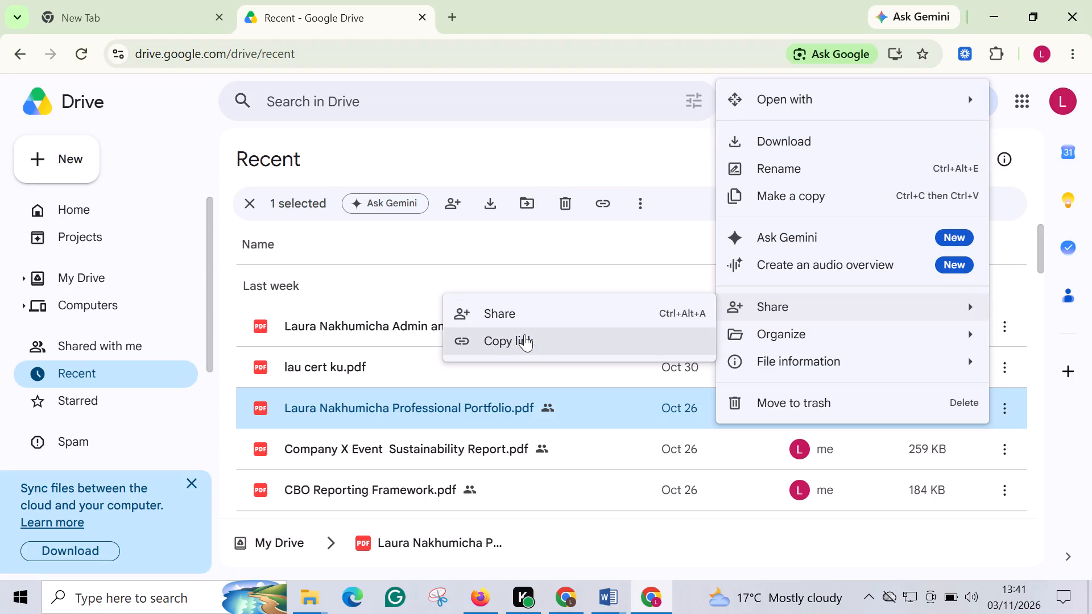
{"action": "left_click", "coordinate": [504, 313]}
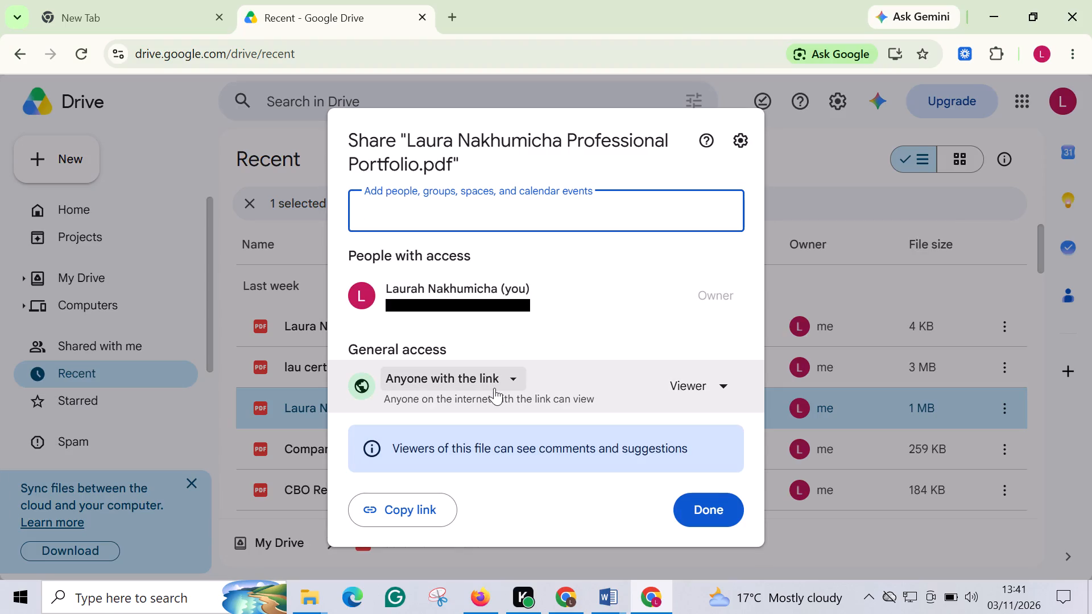
{"action": "left_click", "coordinate": [419, 512]}
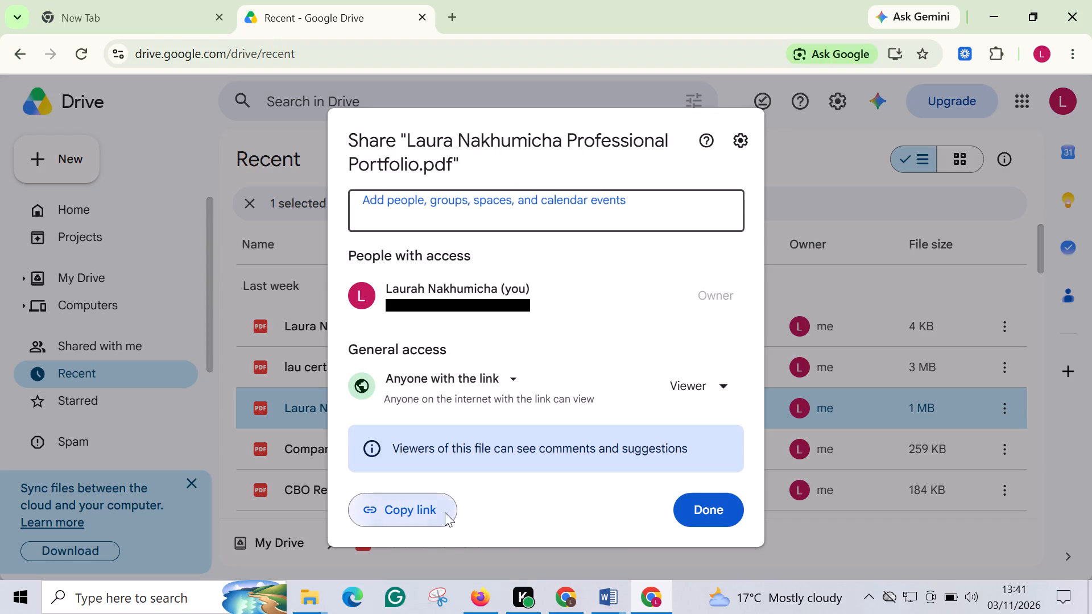
{"action": "left_click", "coordinate": [724, 509]}
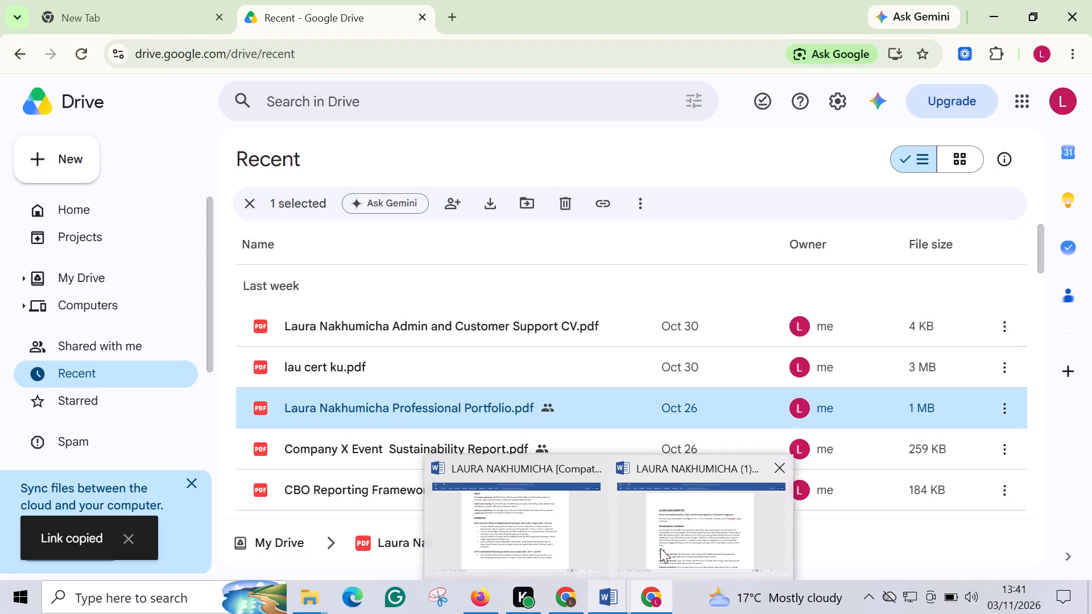
Switch to the CV document marked (1) in Word and select the word "Portfolio" at the end of the contact line.
{"action": "left_click", "coordinate": [676, 524]}
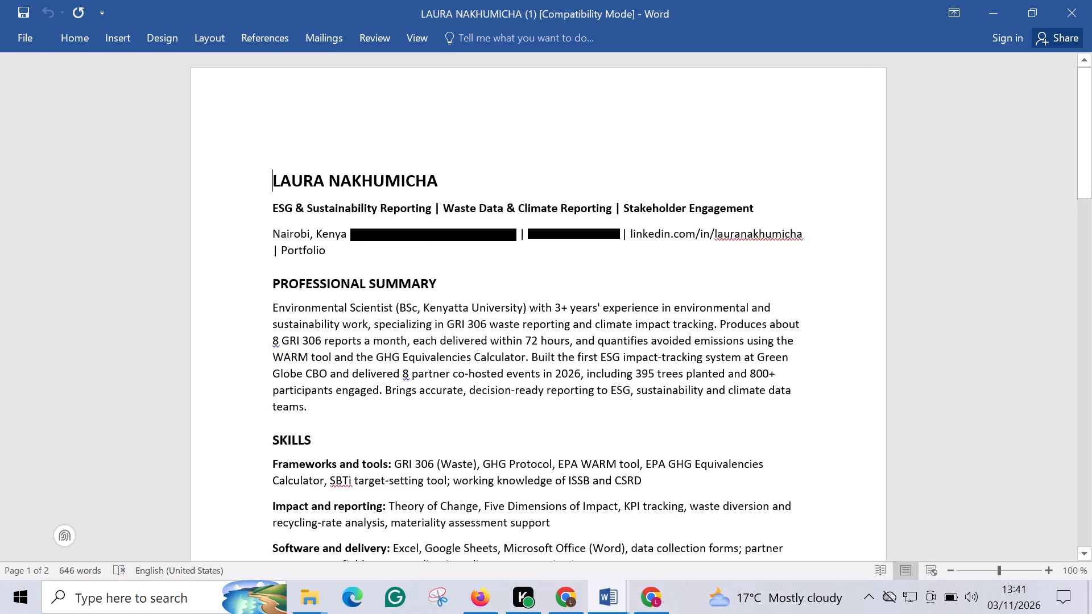
{"action": "left_click_drag", "start_coordinate": [280, 250], "coordinate": [317, 247]}
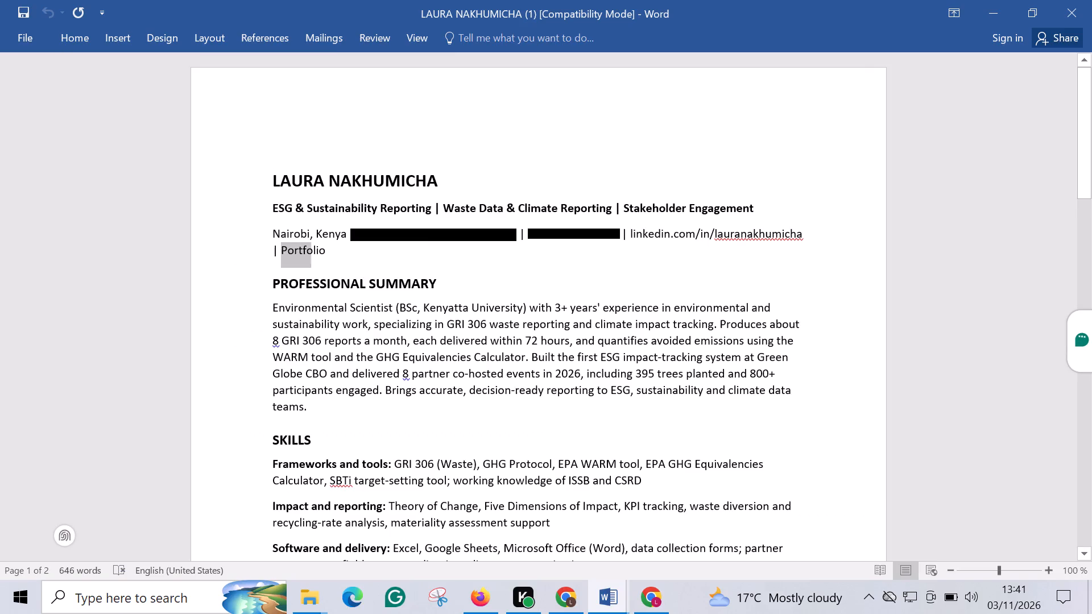
{"action": "left_click_drag", "start_coordinate": [317, 247], "coordinate": [336, 248]}
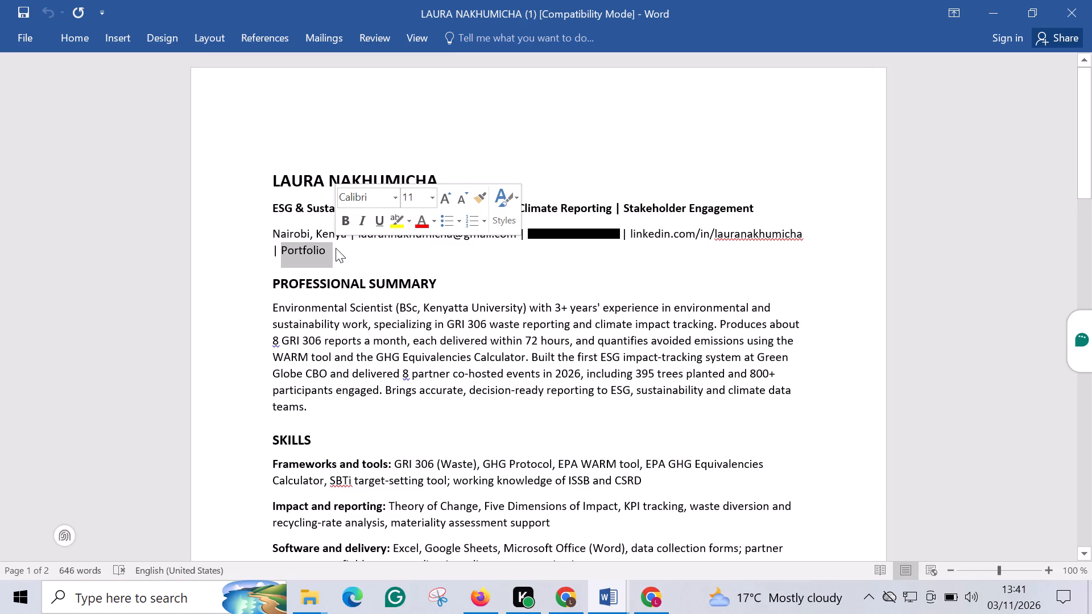
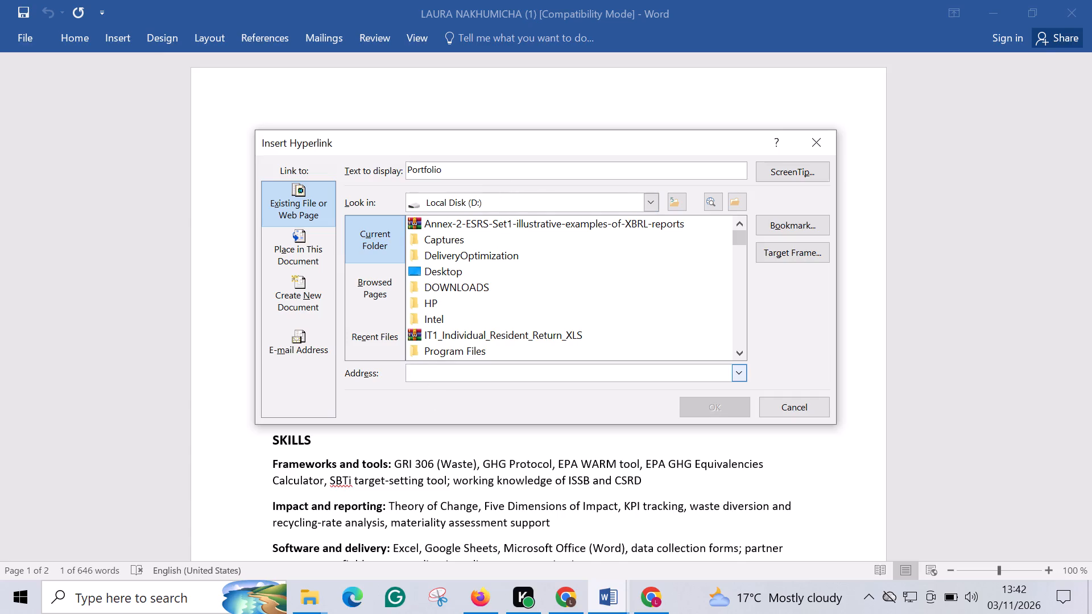
Hyperlink the selected word "Portfolio" to the copied Google Drive share link.
{"action": "key", "text": "ctrl+v"}
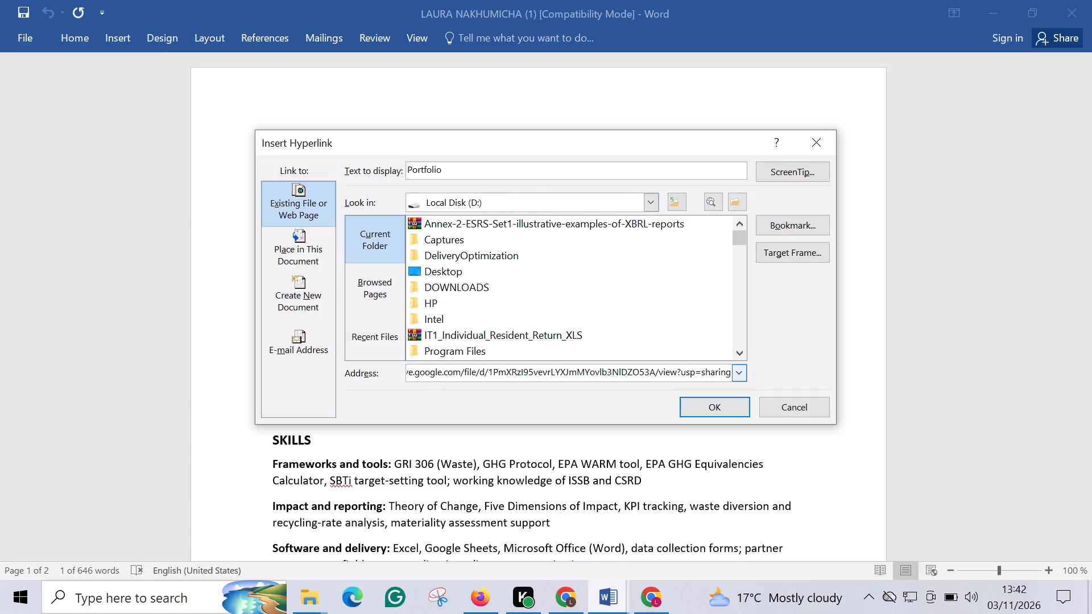
{"action": "left_click", "coordinate": [701, 411]}
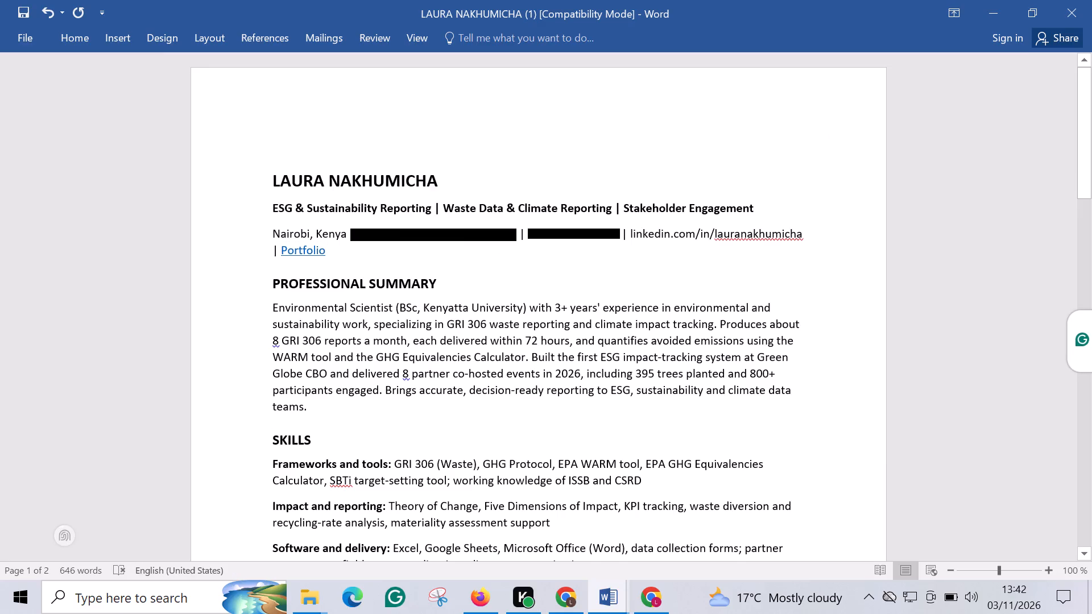
Switch to Chrome, open the CV owner's LinkedIn profile in a new tab and copy its public profile URL.
{"action": "left_click", "coordinate": [567, 599]}
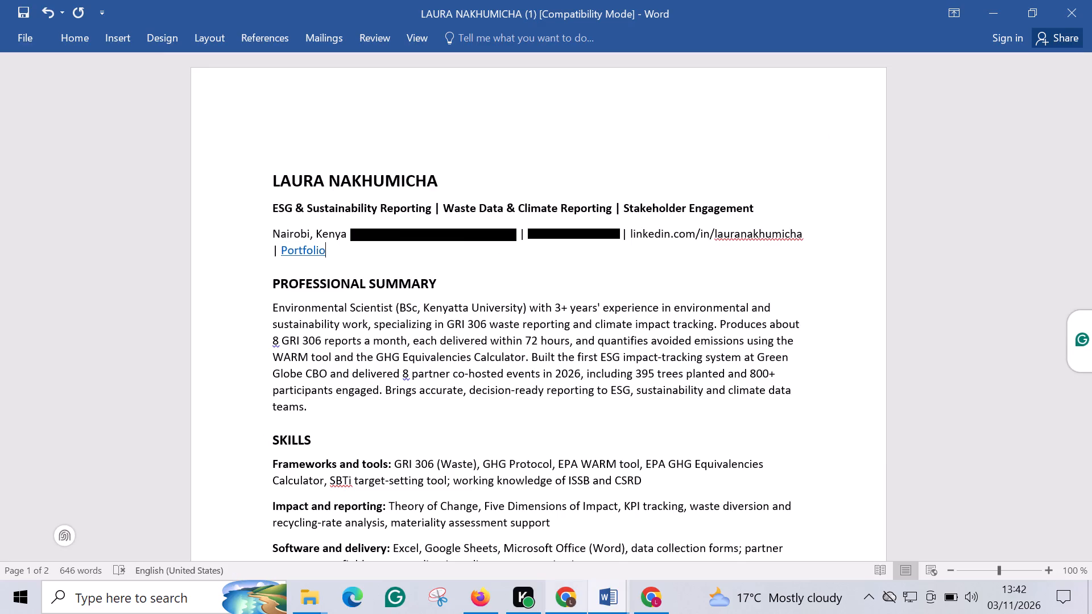
{"action": "left_click", "coordinate": [453, 23]}
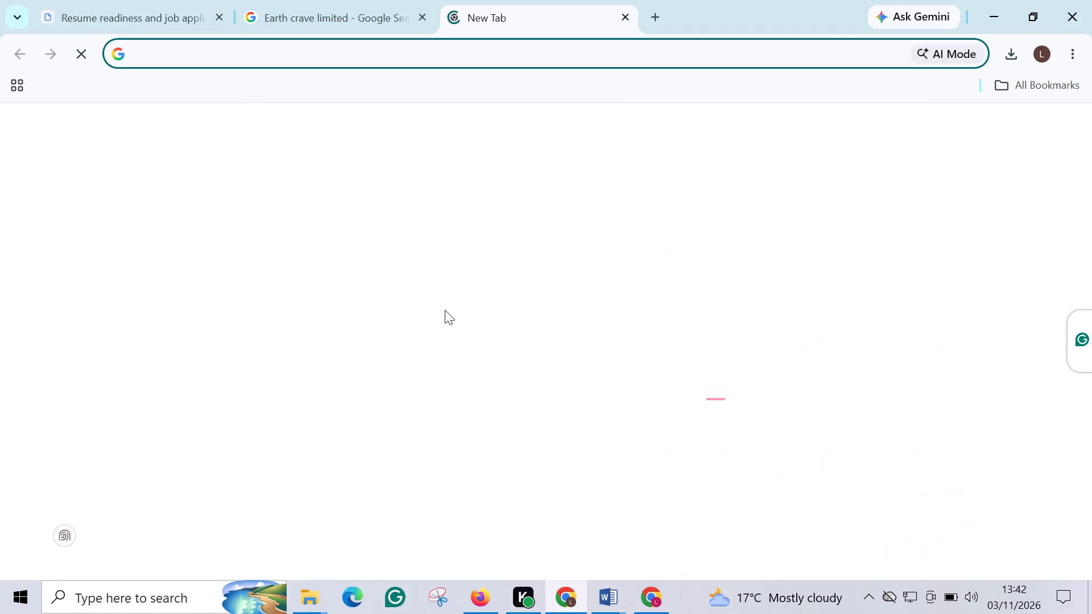
{"action": "type", "text": "link"}
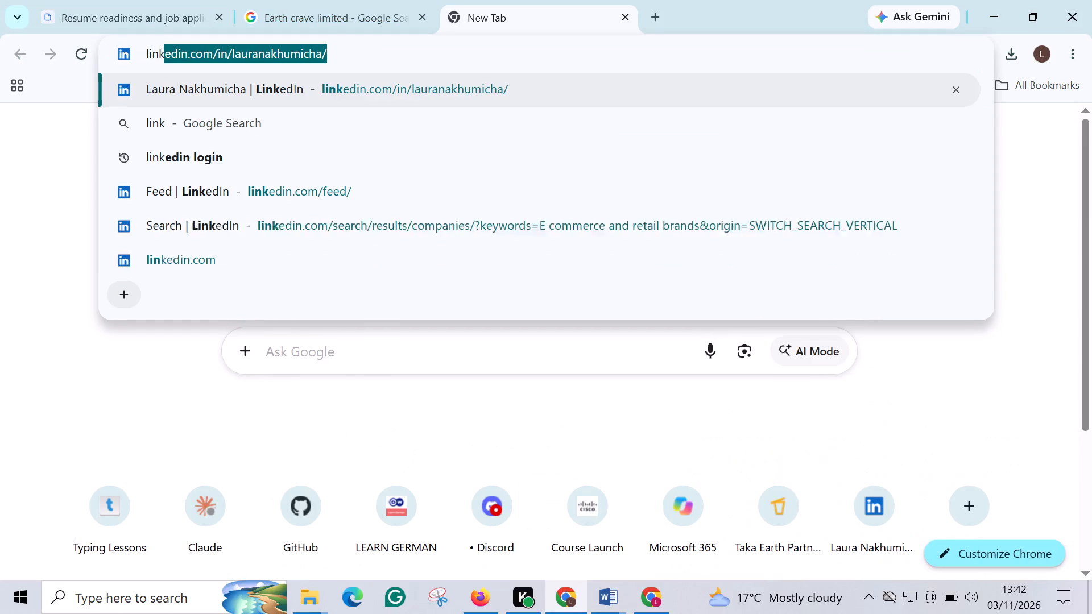
{"action": "left_click", "coordinate": [445, 78]}
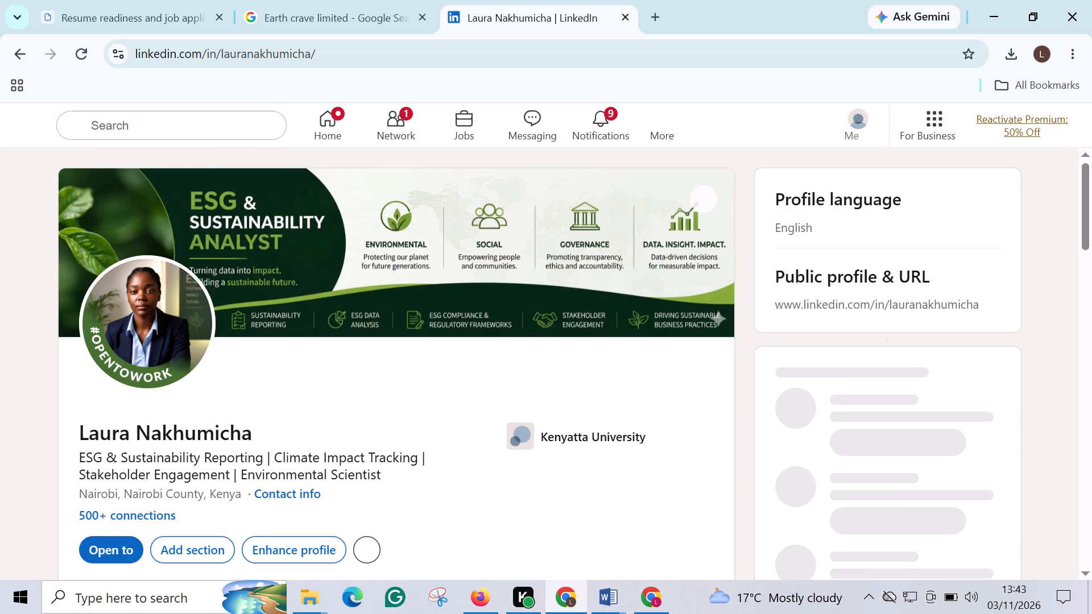
{"action": "left_click_drag", "start_coordinate": [775, 302], "coordinate": [841, 304]}
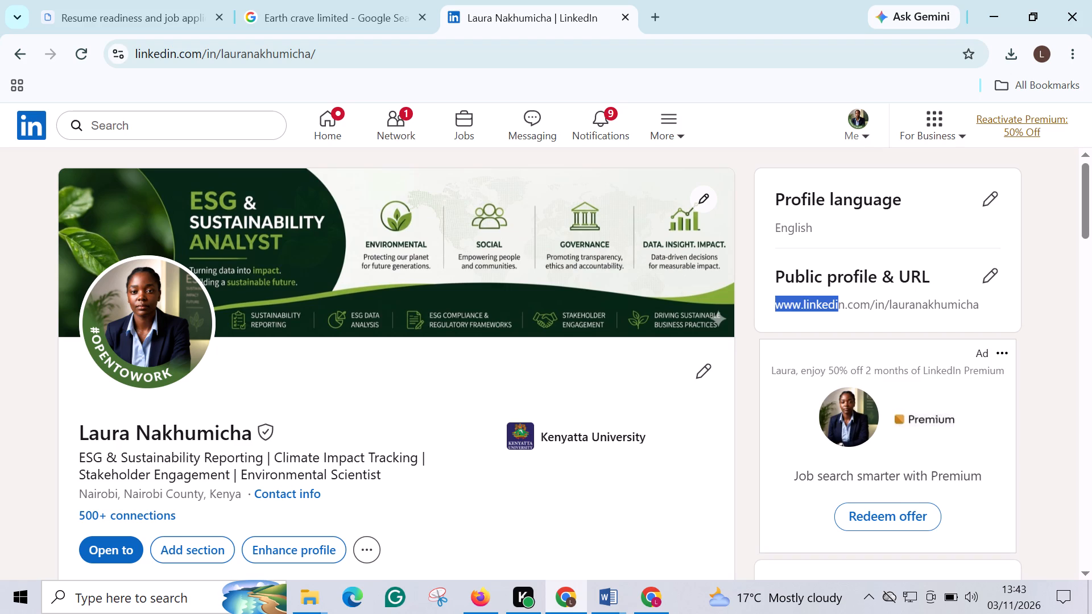
{"action": "left_click", "coordinate": [891, 302]}
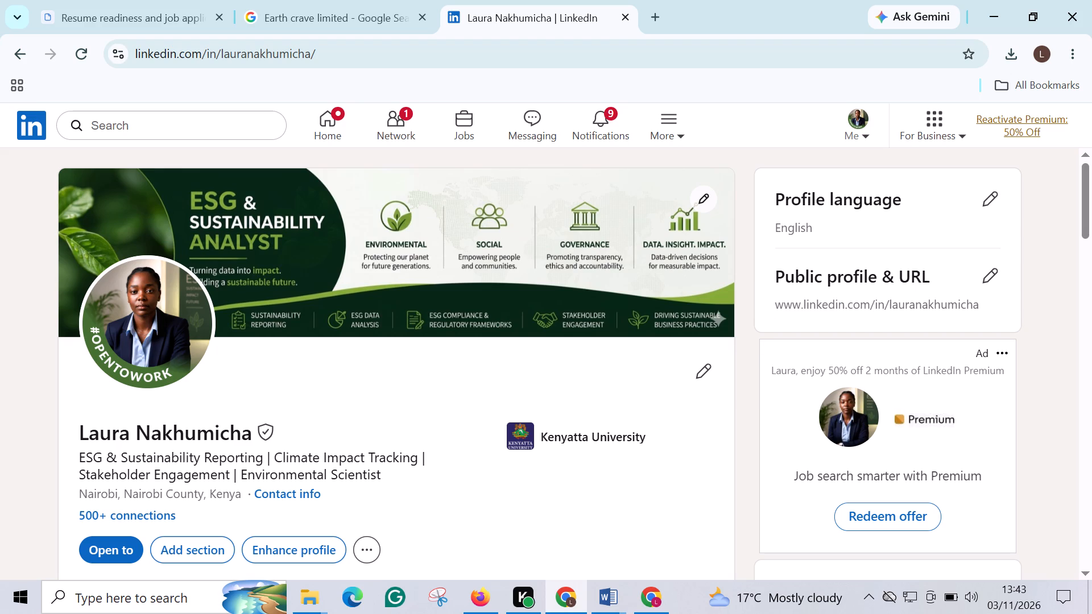
{"action": "left_click_drag", "start_coordinate": [777, 302], "coordinate": [816, 305]}
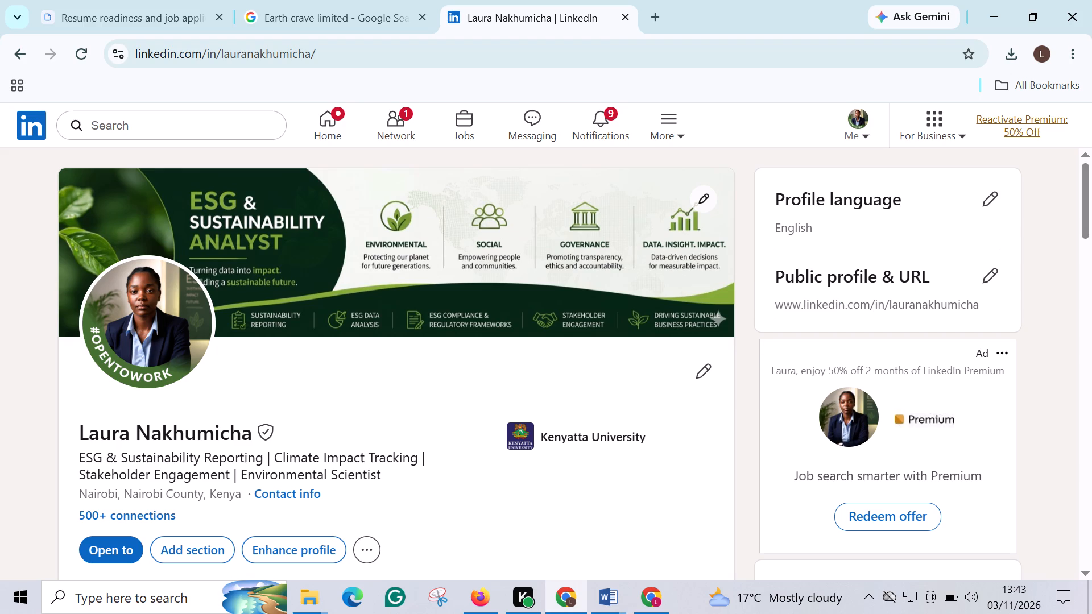
{"action": "left_click_drag", "start_coordinate": [775, 304], "coordinate": [800, 304]}
{"action": "left_click", "coordinate": [787, 305]}
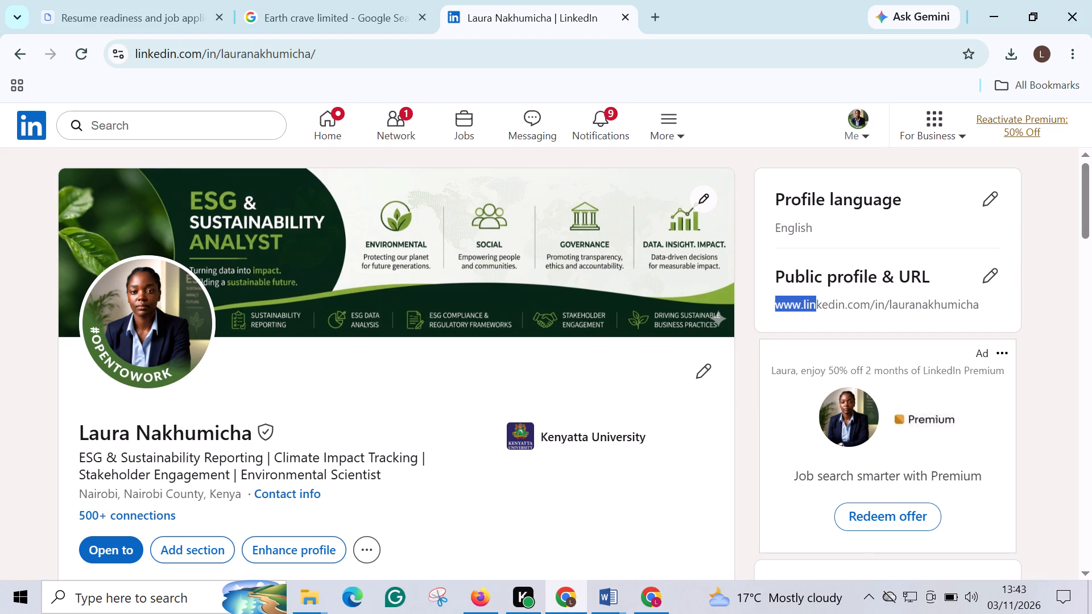
{"action": "left_click", "coordinate": [779, 305]}
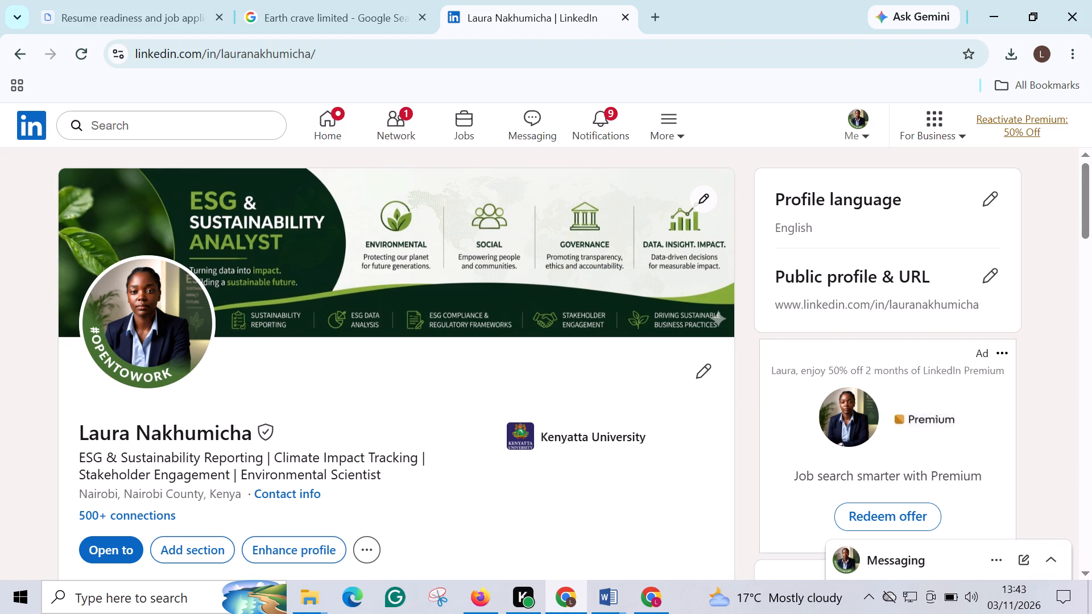
{"action": "left_click_drag", "start_coordinate": [776, 304], "coordinate": [972, 302]}
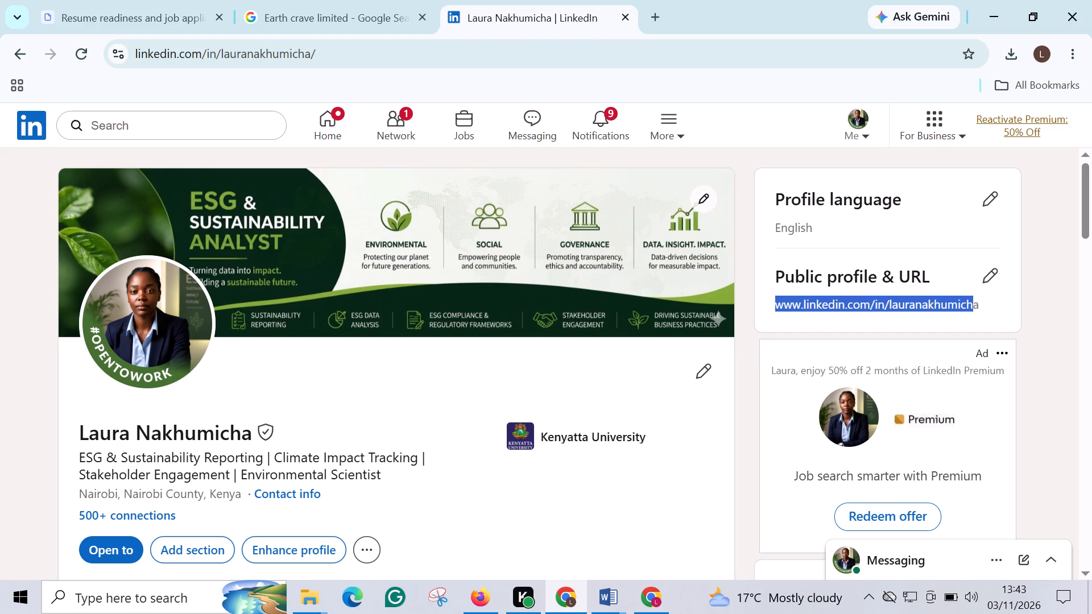
{"action": "left_click_drag", "start_coordinate": [972, 302], "coordinate": [982, 304]}
{"action": "key", "text": "ctrl+c"}
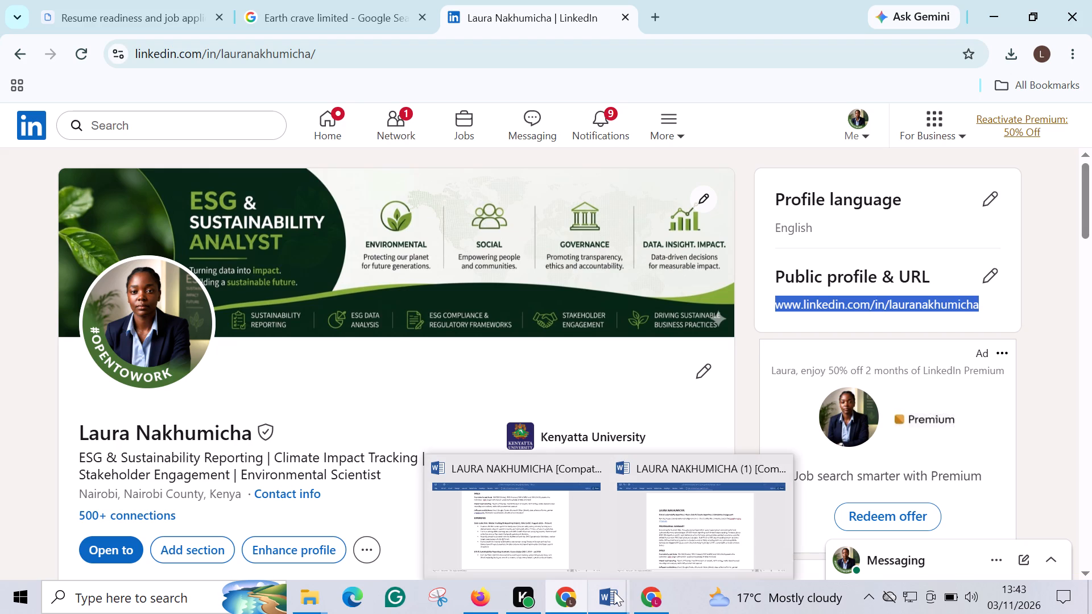
Switch to the CV document marked (1) in Word and shorten the LinkedIn address in the contact line to "Linkedin".
{"action": "left_click", "coordinate": [686, 512]}
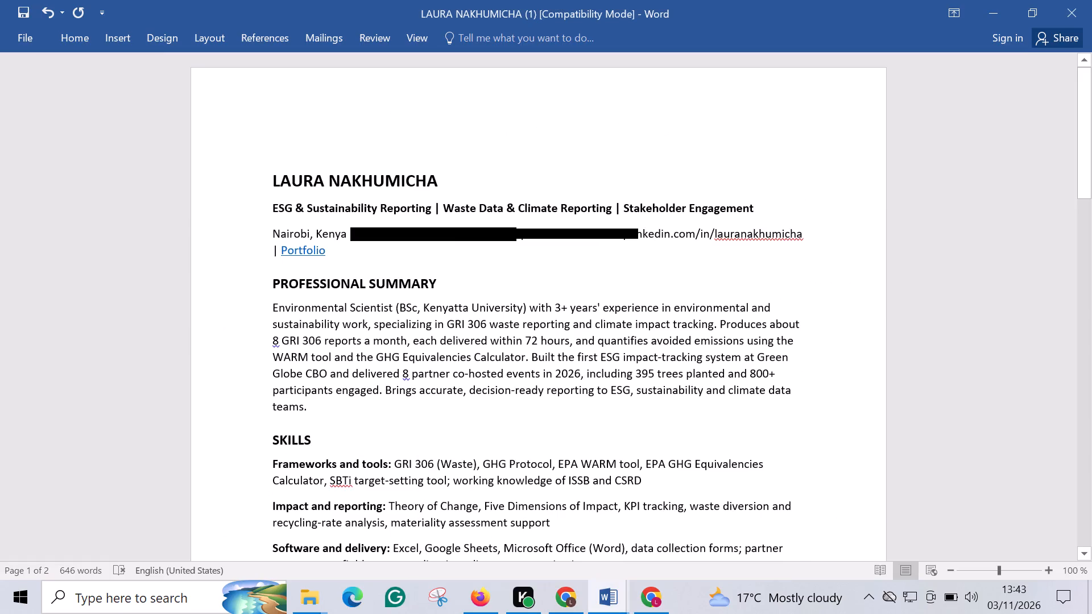
{"action": "left_click_drag", "start_coordinate": [628, 231], "coordinate": [739, 236]}
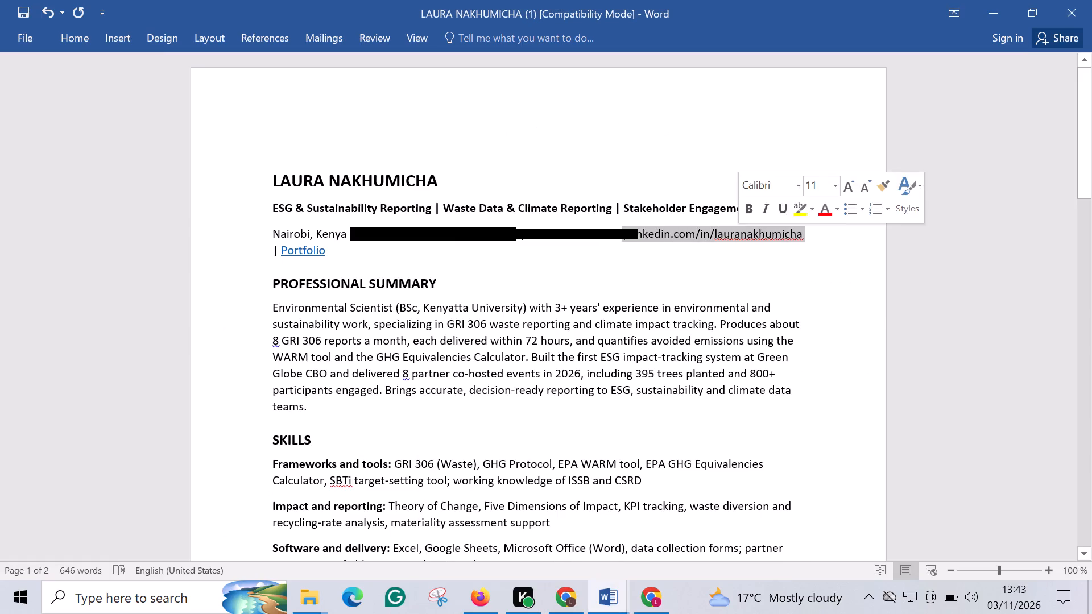
{"action": "left_click", "coordinate": [665, 284]}
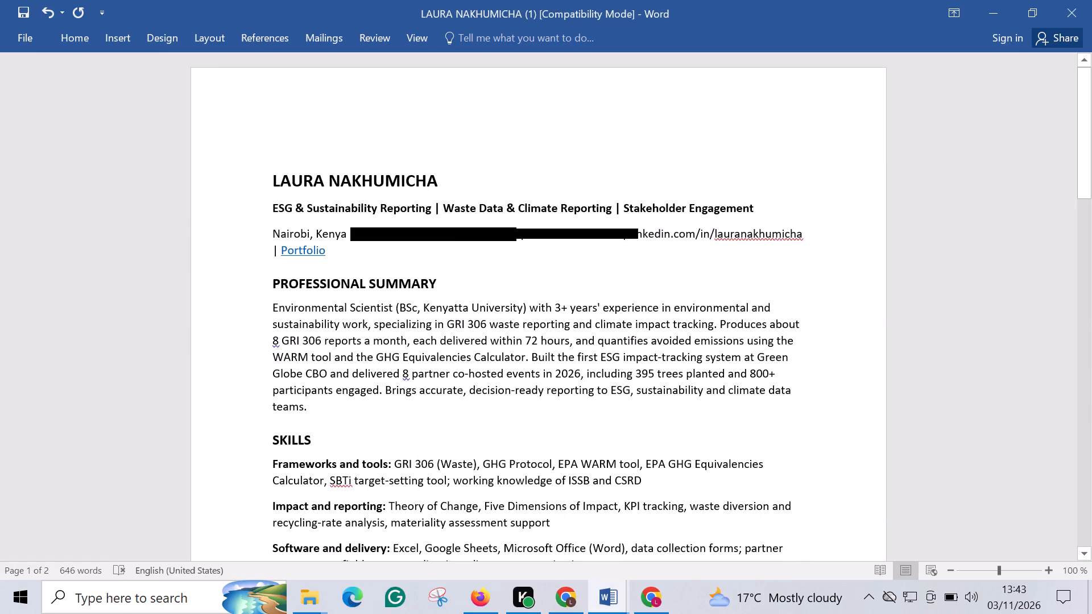
{"action": "left_click_drag", "start_coordinate": [668, 234], "coordinate": [795, 232]}
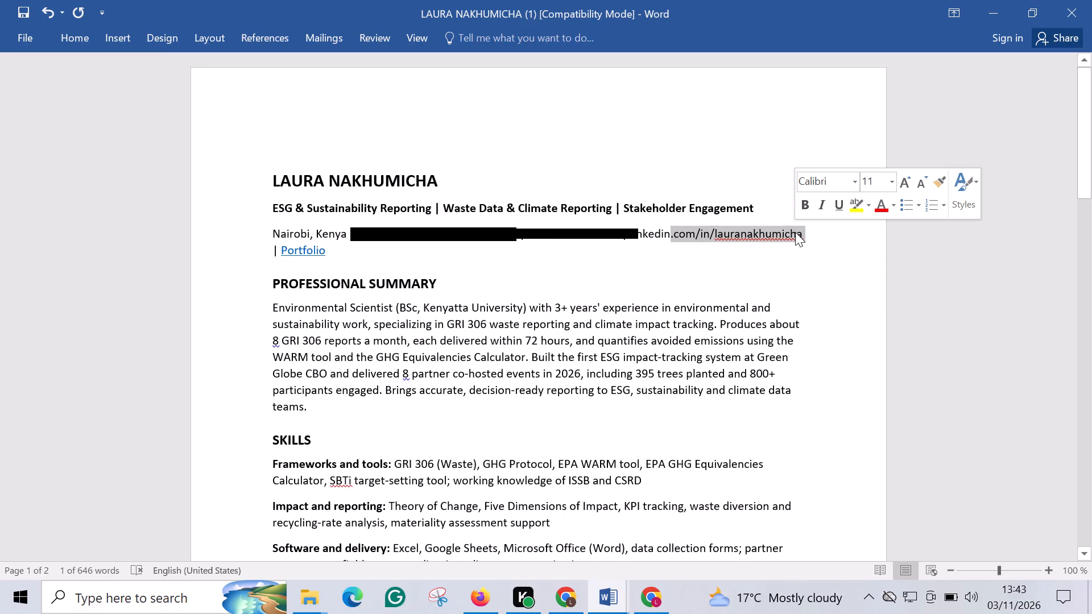
{"action": "key", "text": "BackSpace"}
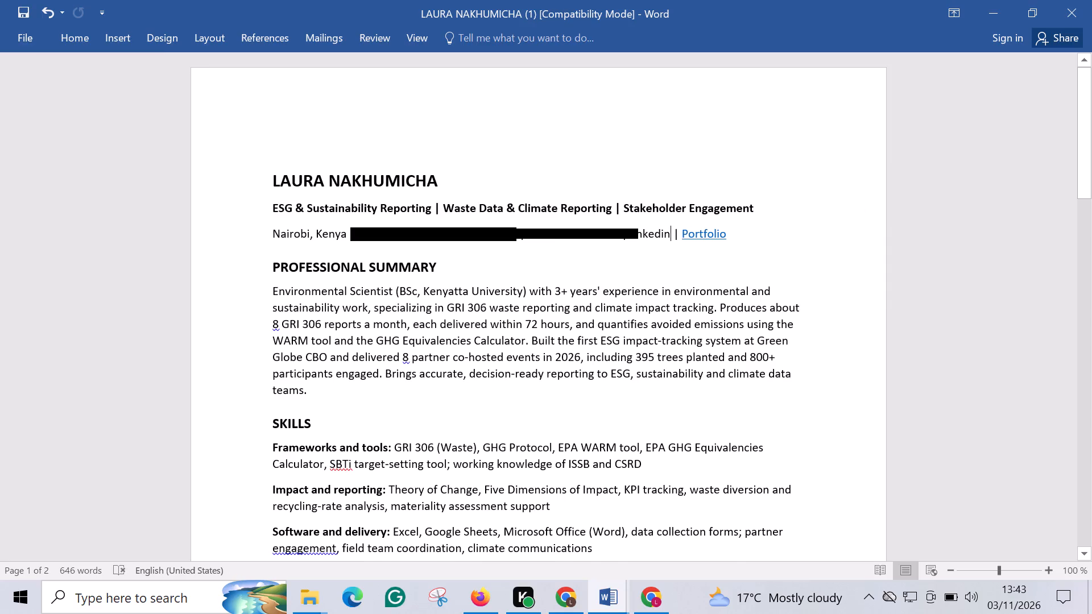
{"action": "left_click", "coordinate": [632, 232]}
{"action": "key", "text": "BackSpace"}
{"action": "key", "text": "l"}
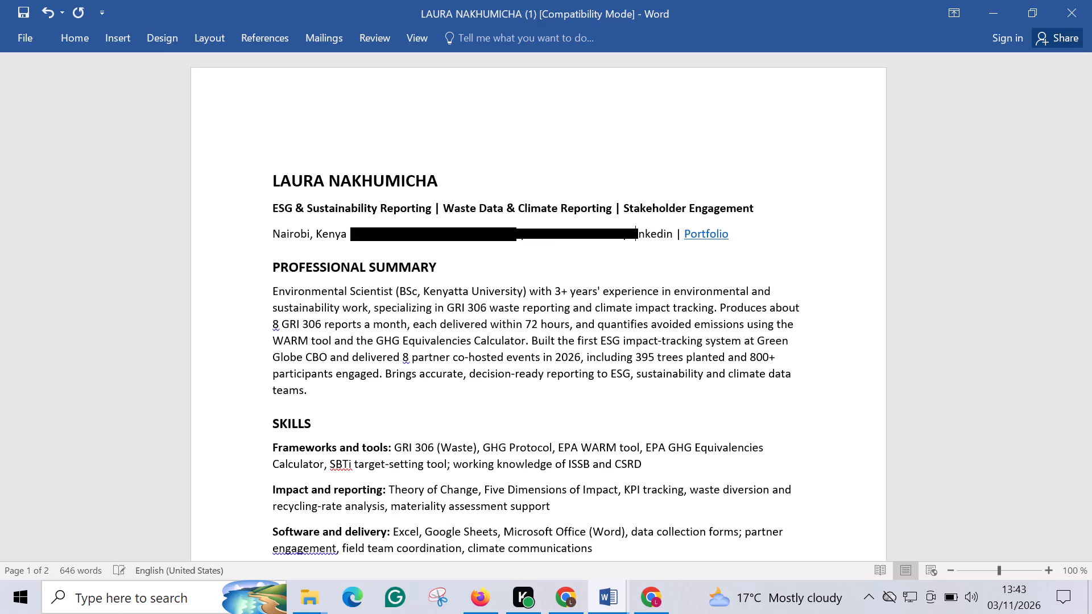
Hyperlink the word "Linkedin" in the contact line to the copied public profile URL.
{"action": "left_click_drag", "start_coordinate": [628, 234], "coordinate": [650, 234]}
{"action": "left_click", "coordinate": [639, 241]}
{"action": "left_click_drag", "start_coordinate": [630, 235], "coordinate": [652, 233]}
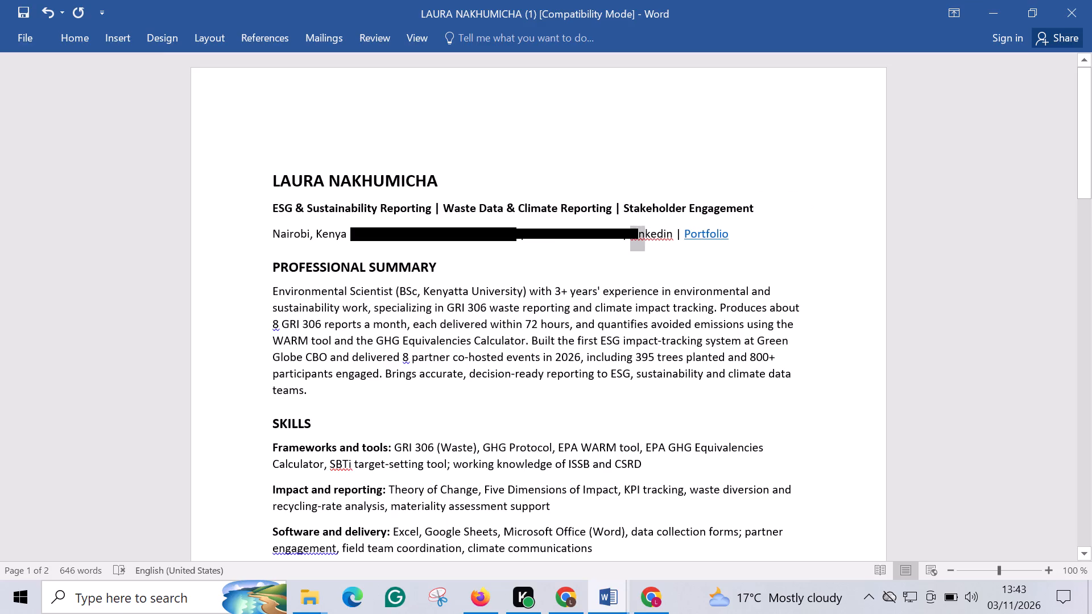
{"action": "left_click_drag", "start_coordinate": [652, 233], "coordinate": [670, 238]}
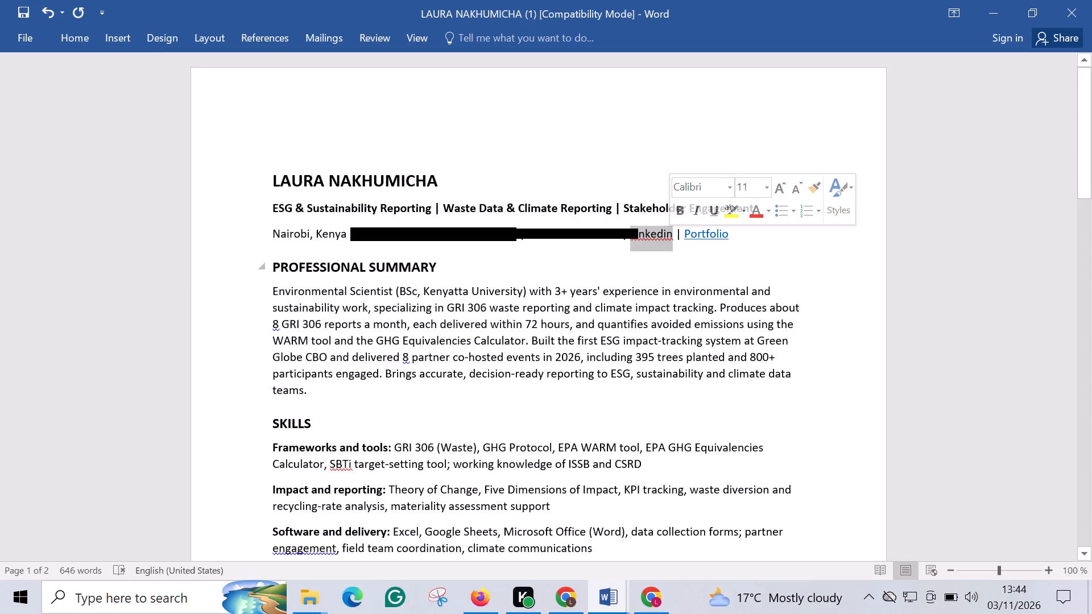
{"action": "key", "text": "ctrl+k"}
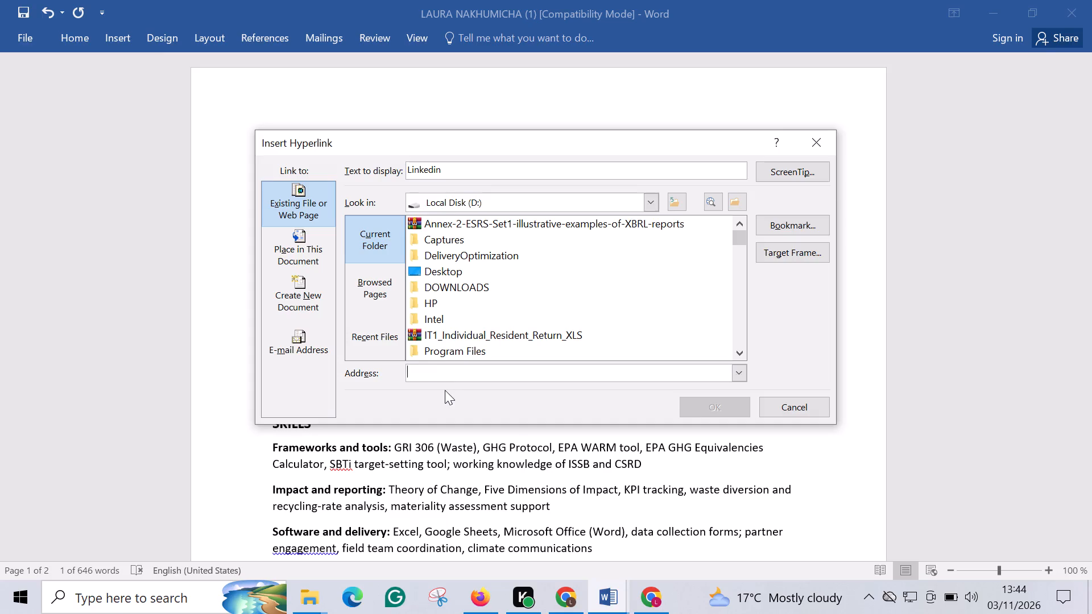
{"action": "key", "text": "ctrl+v"}
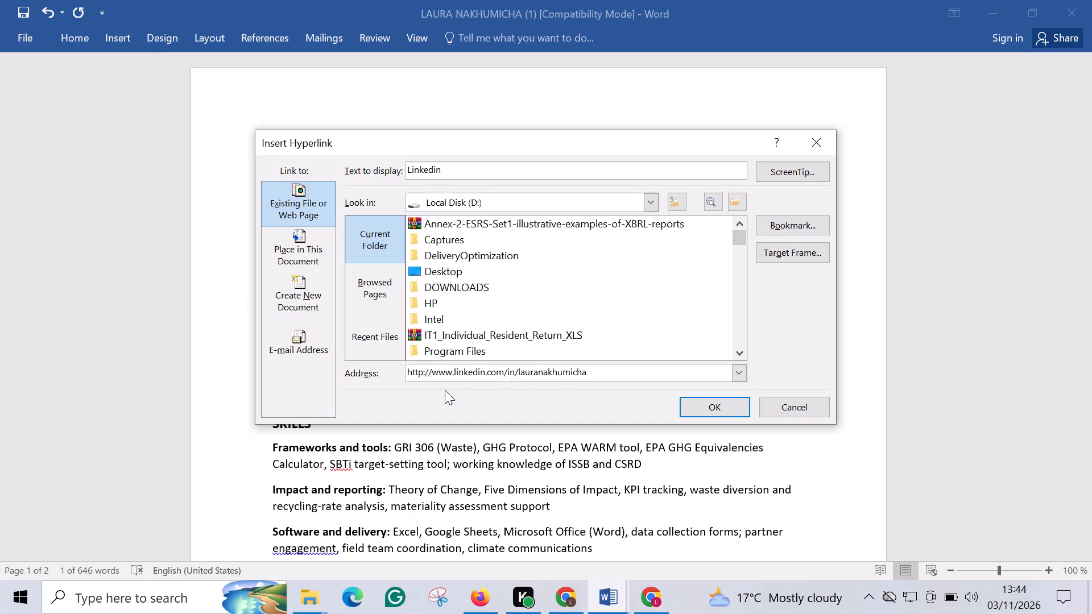
{"action": "left_click", "coordinate": [700, 410]}
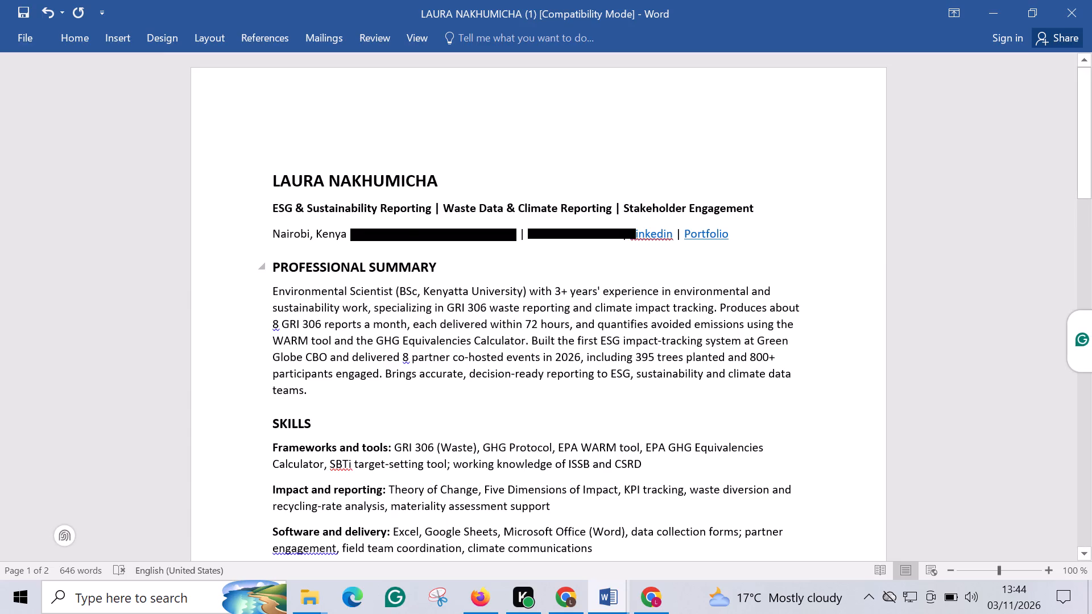
In the Professional Summary, replace the wording between "Built" and "system at Green Globe CBO" with "Sustainability reporting".
{"action": "scroll", "coordinate": [422, 258], "scroll_direction": "down", "scroll_amount": 2}
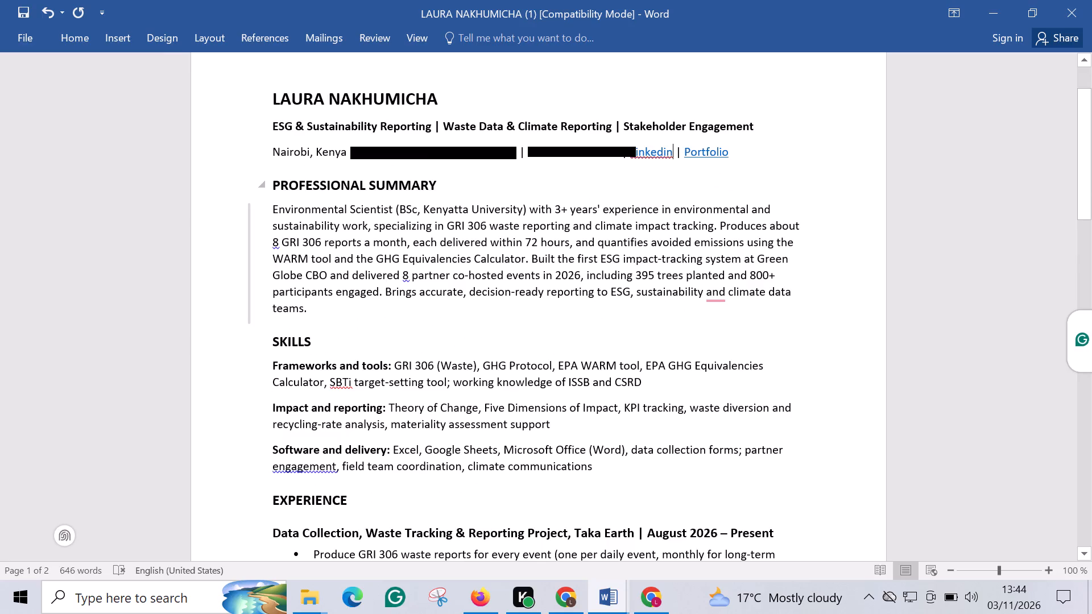
{"action": "scroll", "coordinate": [428, 238], "scroll_direction": "down", "scroll_amount": 1}
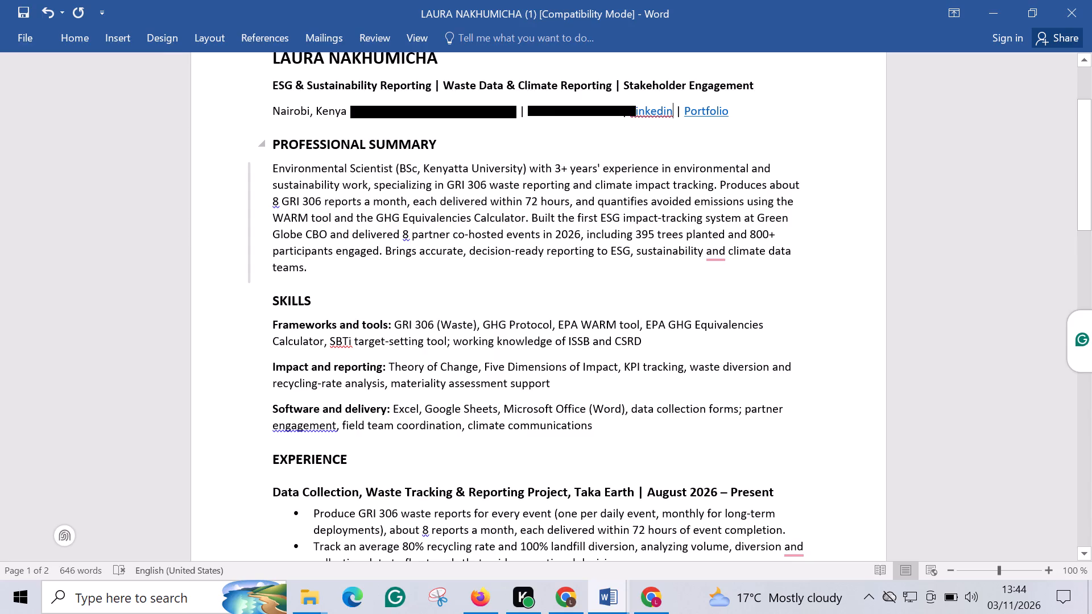
{"action": "left_click_drag", "start_coordinate": [701, 219], "coordinate": [598, 217]}
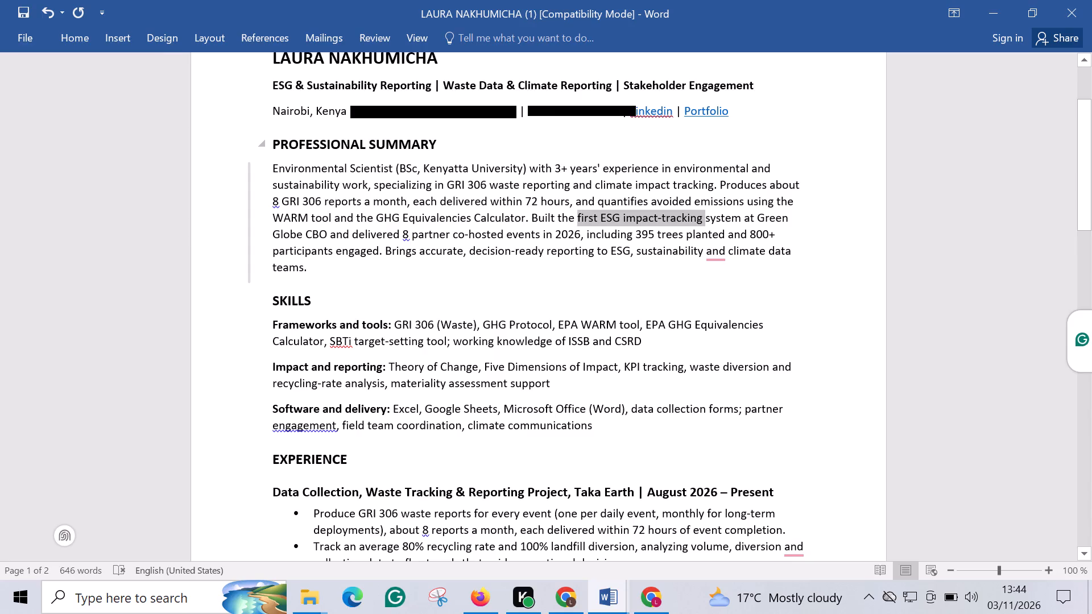
{"action": "left_click_drag", "start_coordinate": [598, 217], "coordinate": [568, 217]}
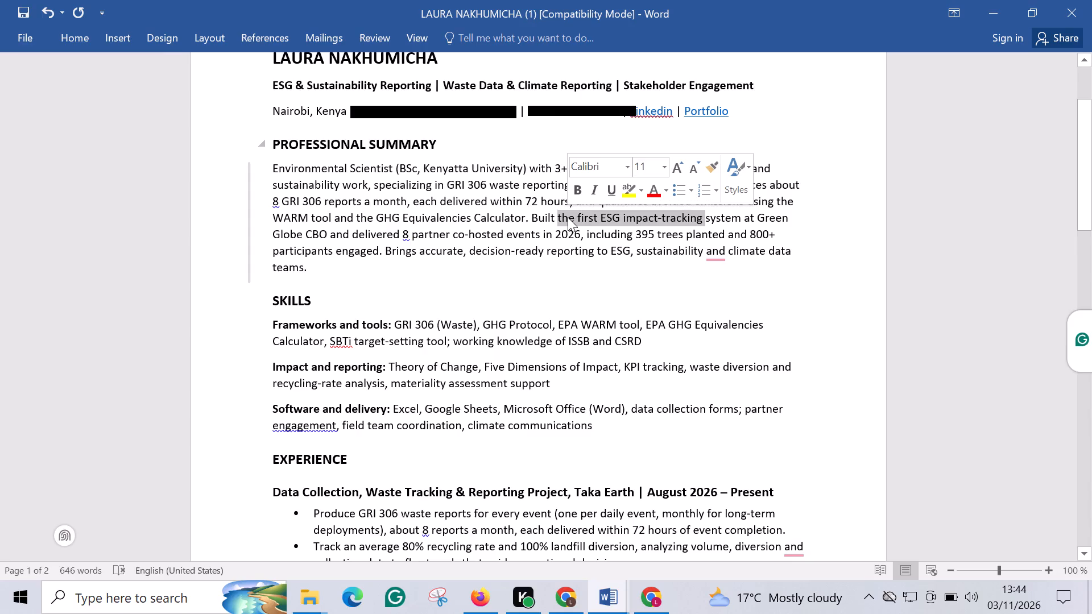
{"action": "key", "text": "BackSpace"}
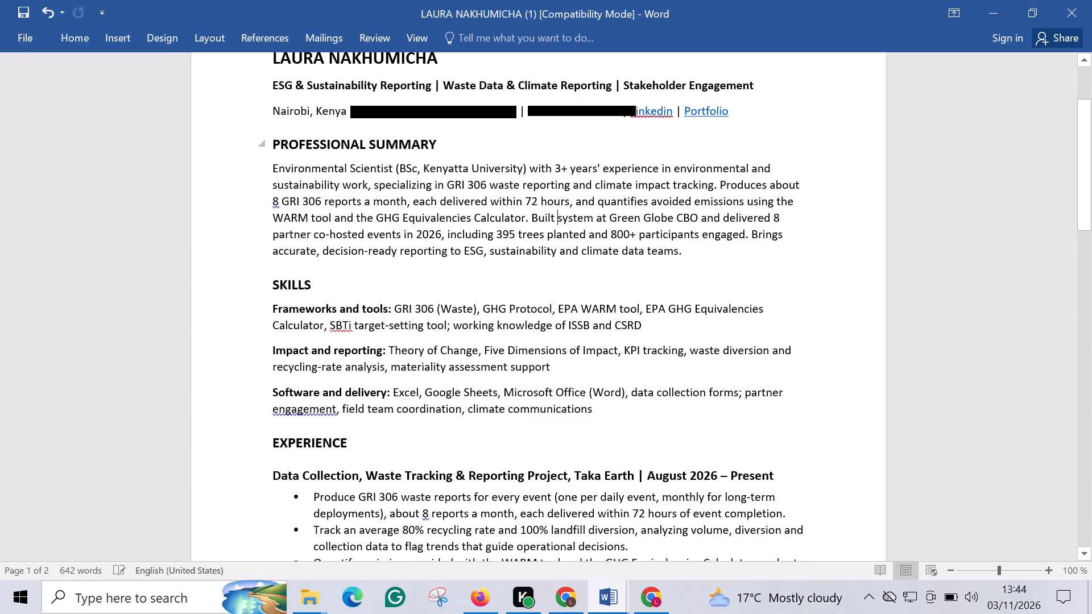
{"action": "type", "text": "us"}
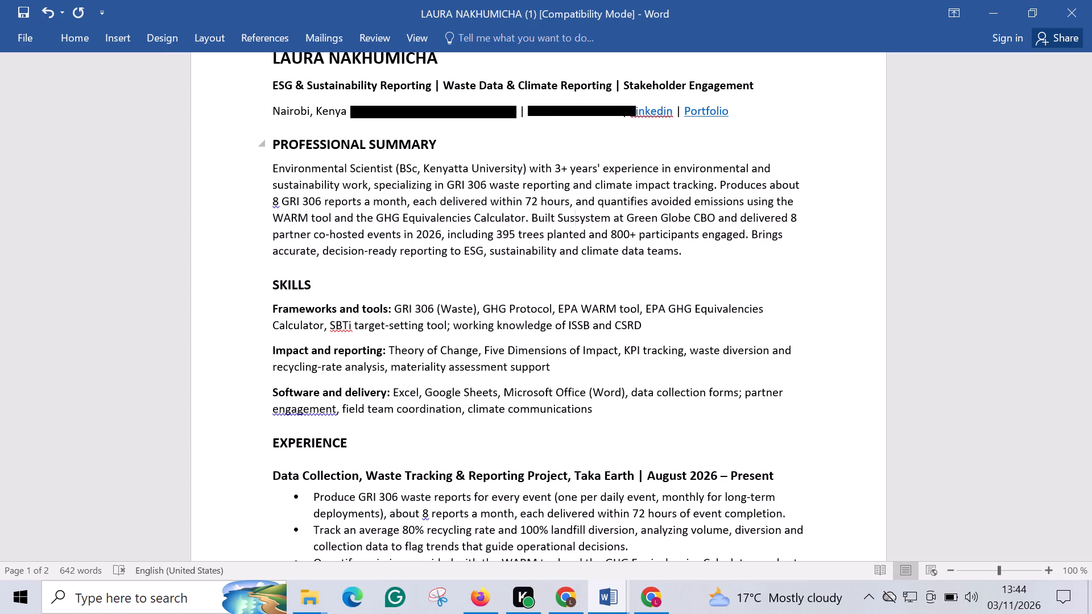
{"action": "type", "text": "tainability re"}
{"action": "type", "text": "orting"}
{"action": "key", "text": "space"}
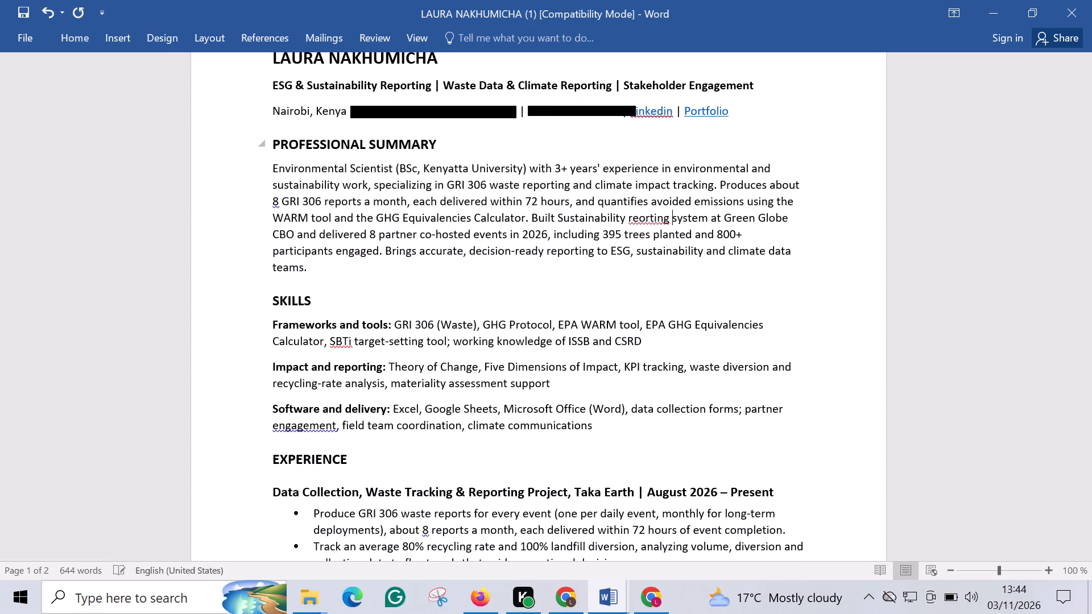
{"action": "left_click", "coordinate": [641, 217]}
{"action": "key", "text": "p"}
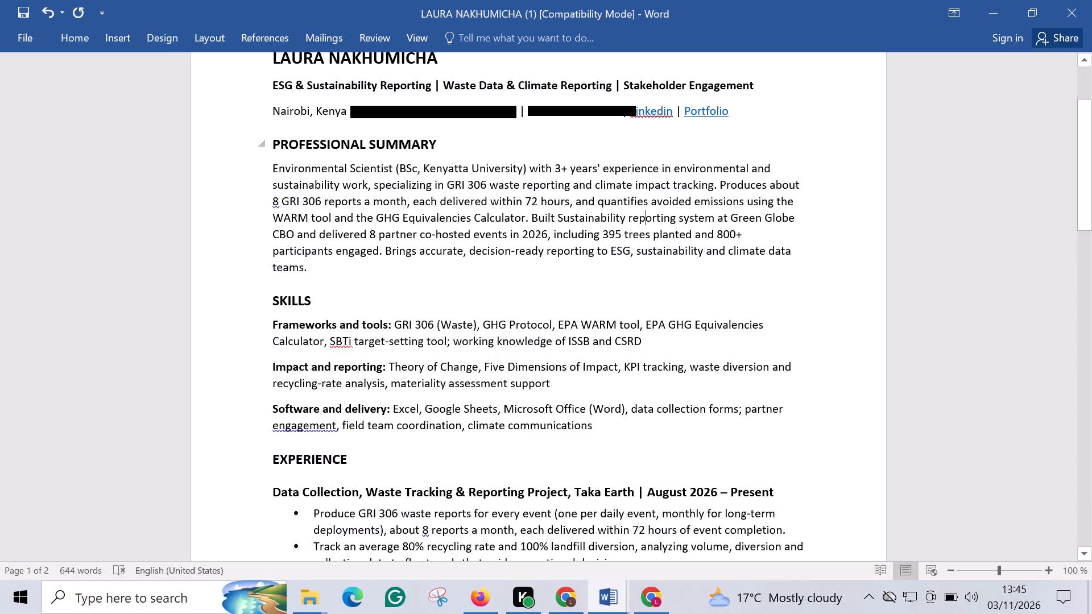
{"action": "scroll", "coordinate": [399, 260], "scroll_direction": "down", "scroll_amount": 1}
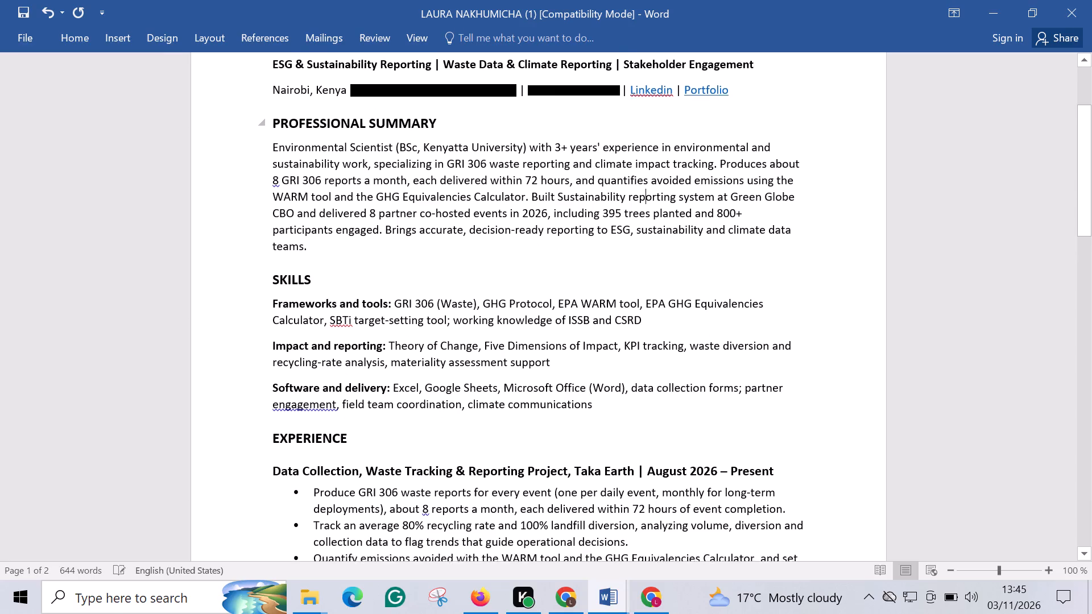
In the Taka Earth job heading under Experience, enclose the word "Project" in square brackets, followed directly by a comma.
{"action": "scroll", "coordinate": [400, 270], "scroll_direction": "down", "scroll_amount": 5}
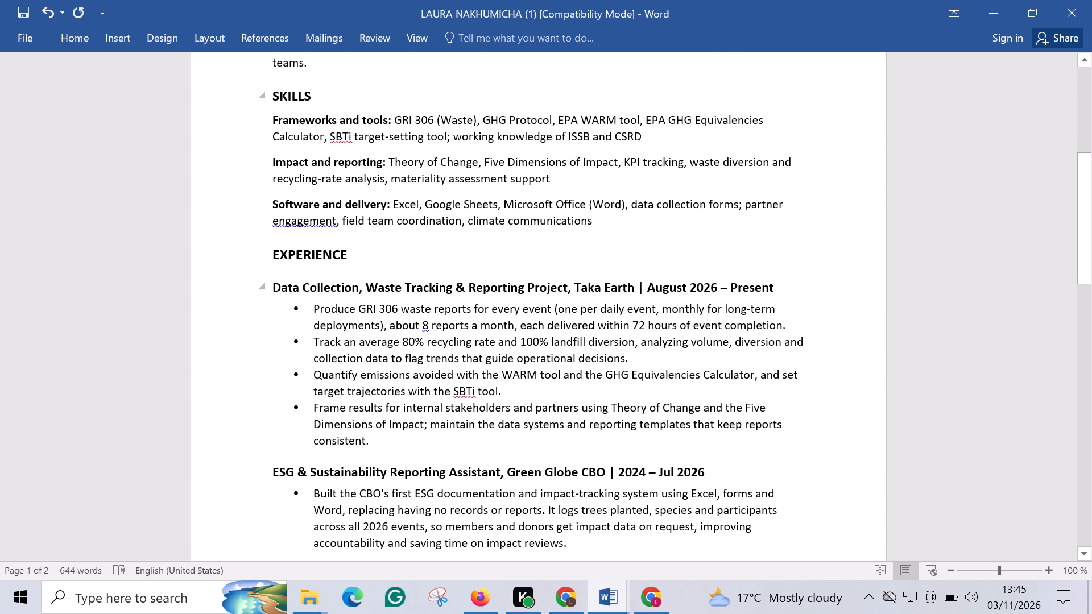
{"action": "scroll", "coordinate": [420, 279], "scroll_direction": "down", "scroll_amount": 1}
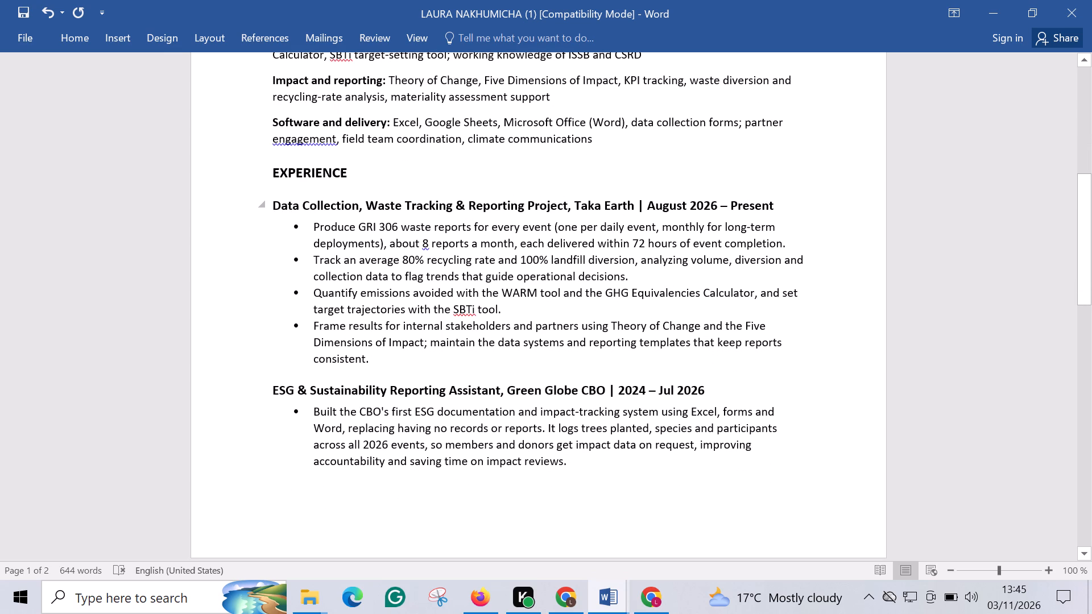
{"action": "scroll", "coordinate": [465, 269], "scroll_direction": "down", "scroll_amount": 1}
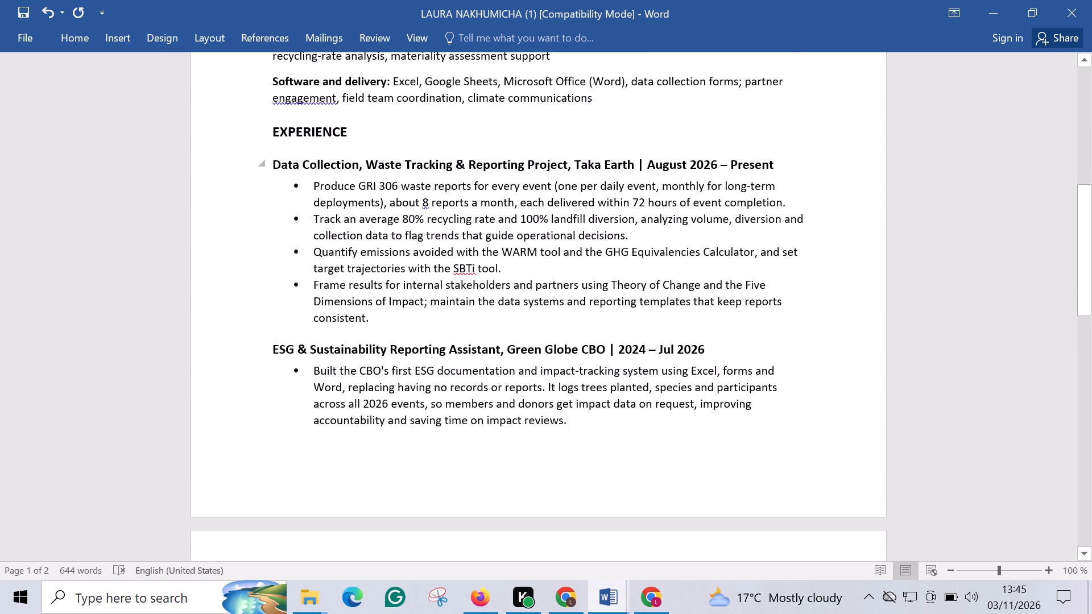
{"action": "scroll", "coordinate": [465, 210], "scroll_direction": "down", "scroll_amount": 1}
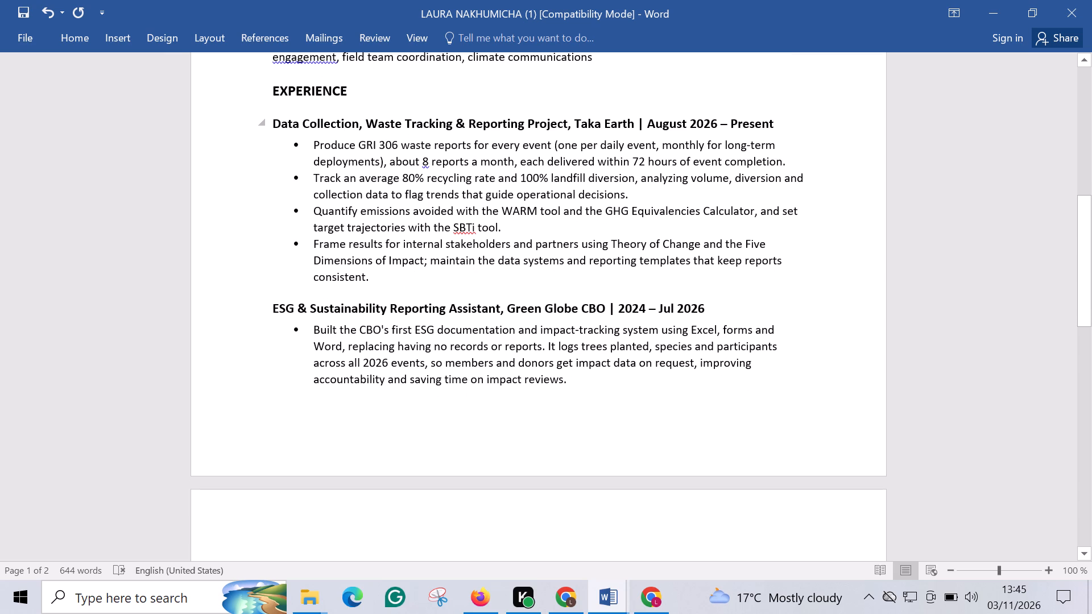
{"action": "left_click", "coordinate": [529, 121]}
{"action": "key", "text": "bracketleft"}
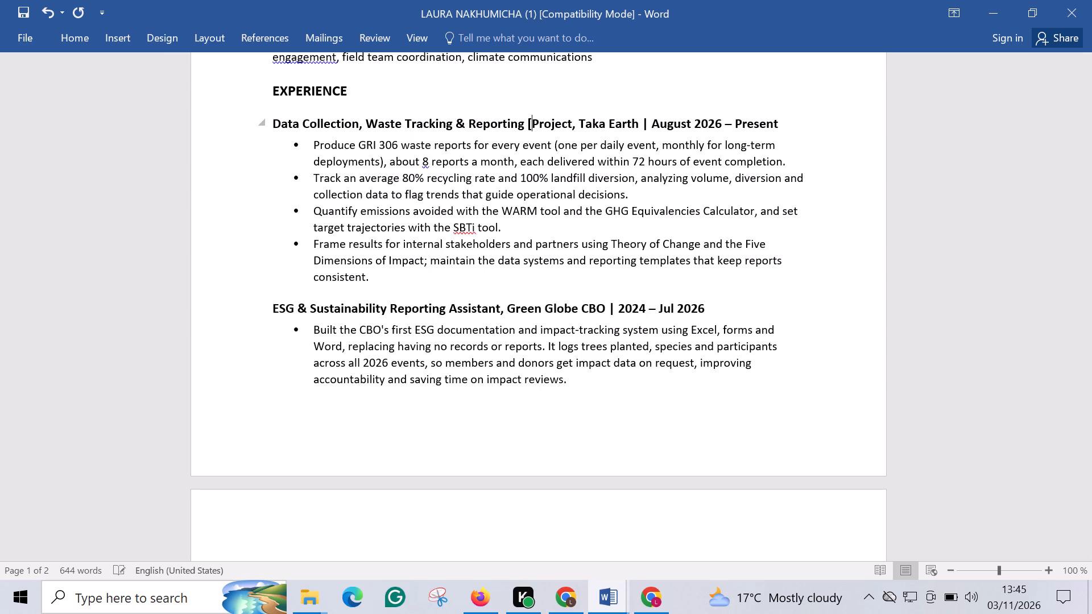
{"action": "left_click", "coordinate": [573, 124]}
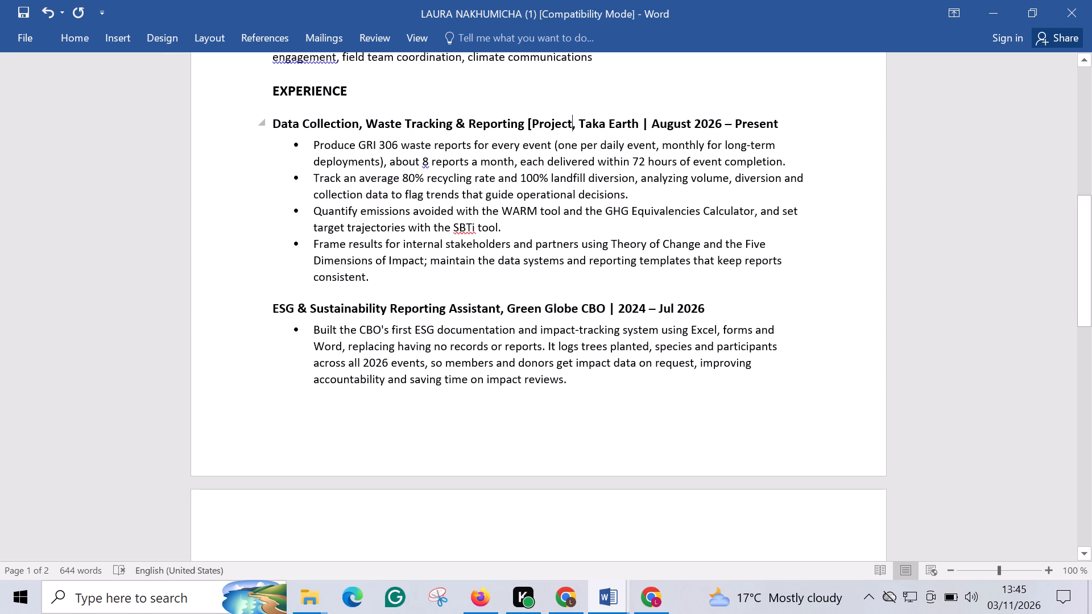
{"action": "left_click", "coordinate": [579, 126]}
{"action": "key", "text": "BackSpace"}
{"action": "key", "text": "BackSpace"}
{"action": "key", "text": "bracketright"}
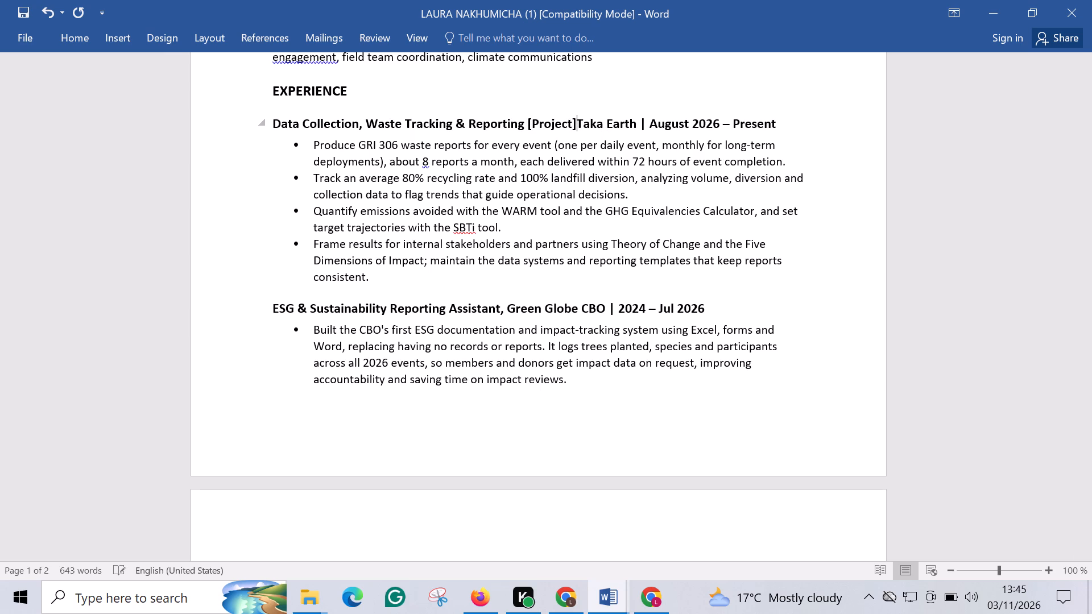
{"action": "key", "text": "comma"}
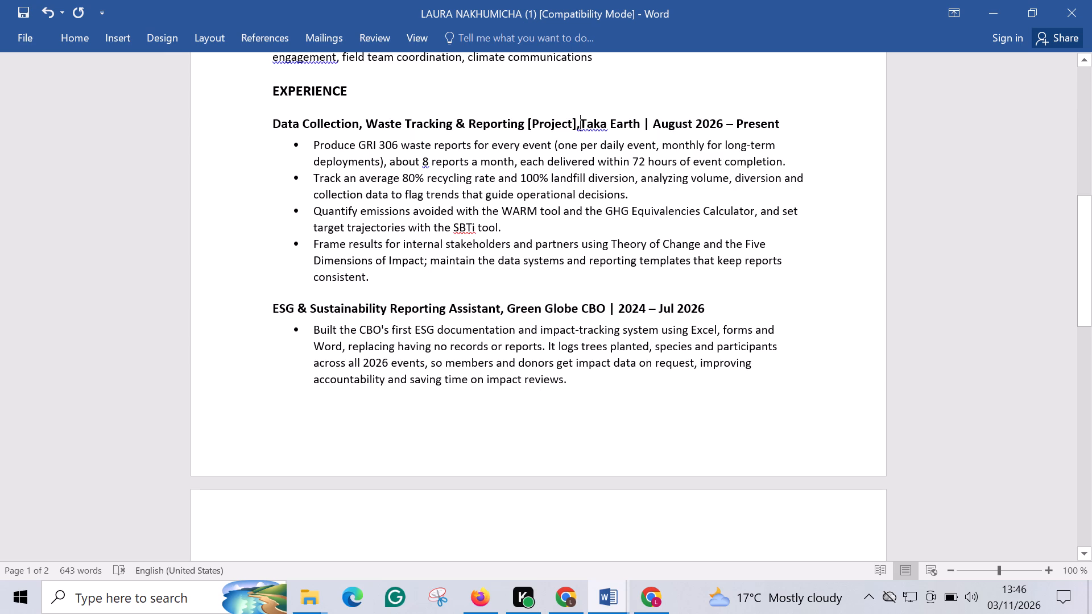
In the last Taka Earth bullet, replace the opening words "Frame results" with "Impact reporting".
{"action": "left_click_drag", "start_coordinate": [381, 246], "coordinate": [318, 241]}
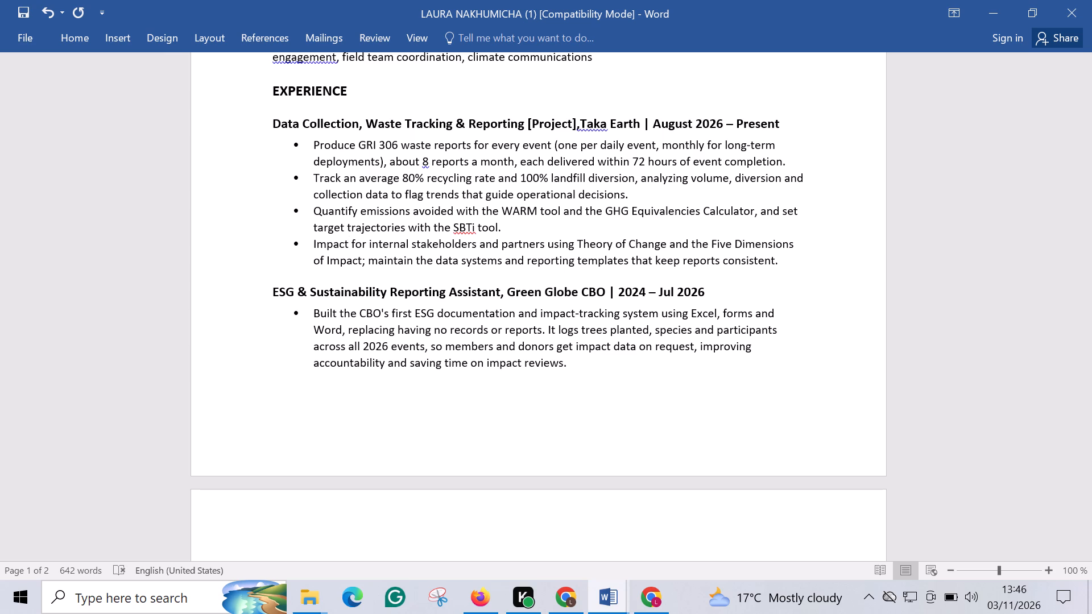
{"action": "key", "text": "space"}
{"action": "type", "text": "re"}
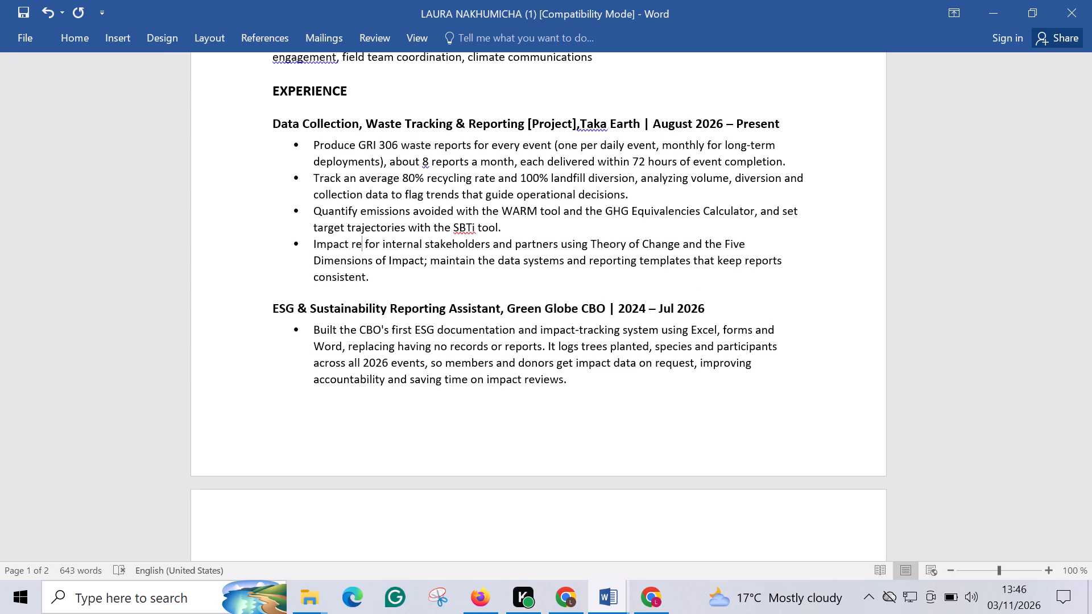
{"action": "type", "text": "porting"}
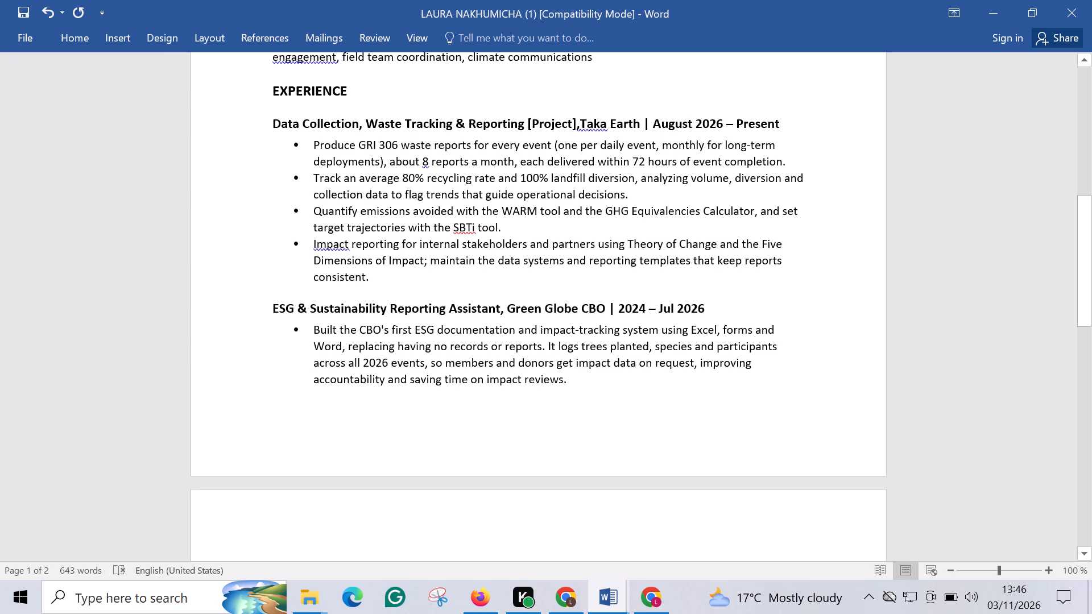
In the first Green Globe CBO bullet, replace "first ESG documentation" through "Word," with "sustainability reporting framework".
{"action": "scroll", "coordinate": [513, 209], "scroll_direction": "down", "scroll_amount": 1}
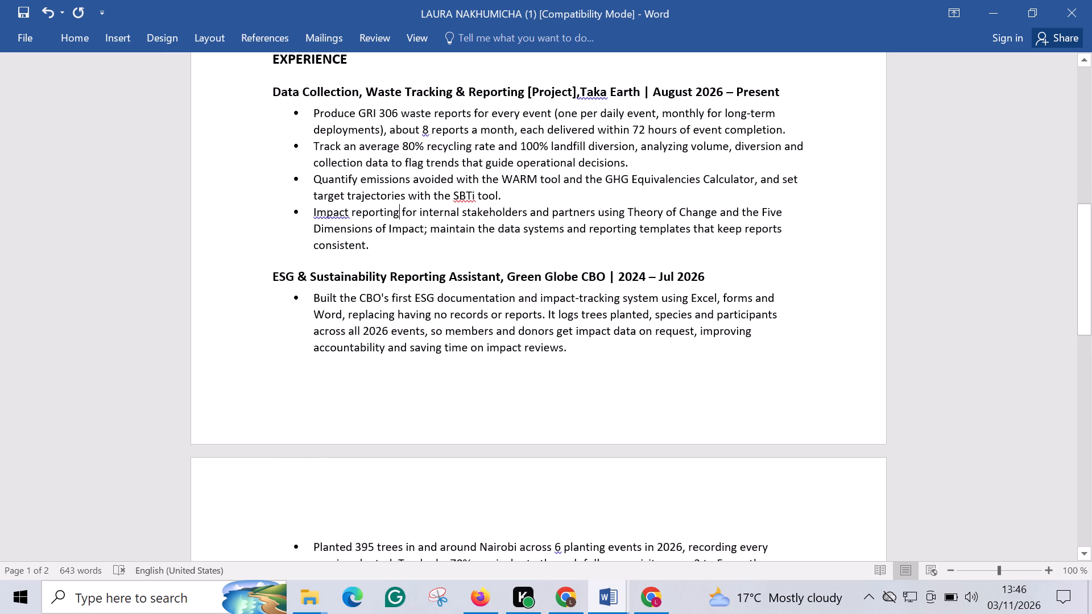
{"action": "scroll", "coordinate": [411, 245], "scroll_direction": "down", "scroll_amount": 2}
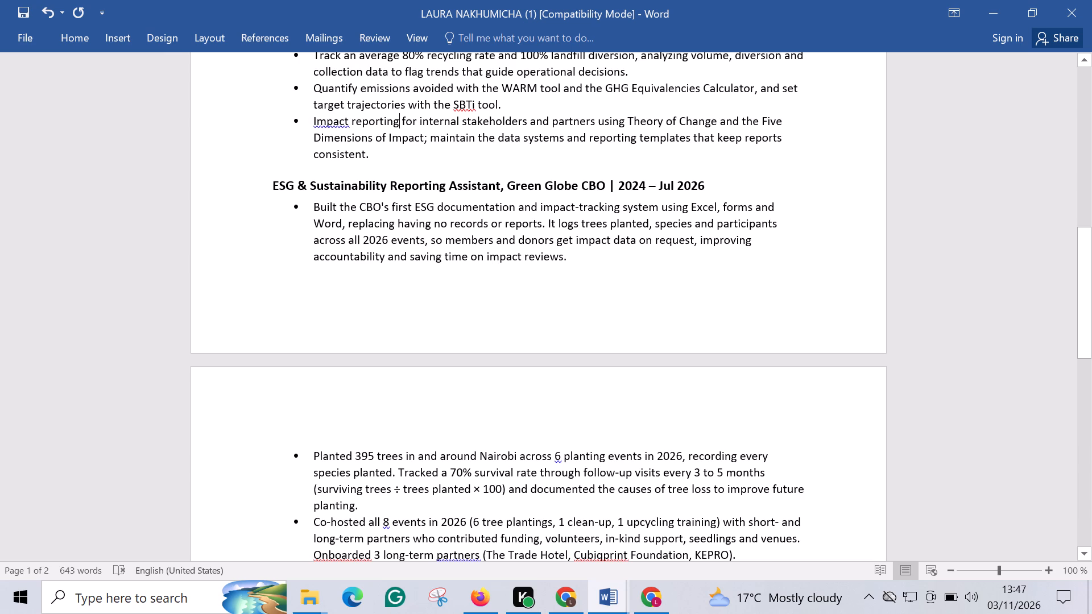
{"action": "left_click_drag", "start_coordinate": [412, 207], "coordinate": [427, 213]}
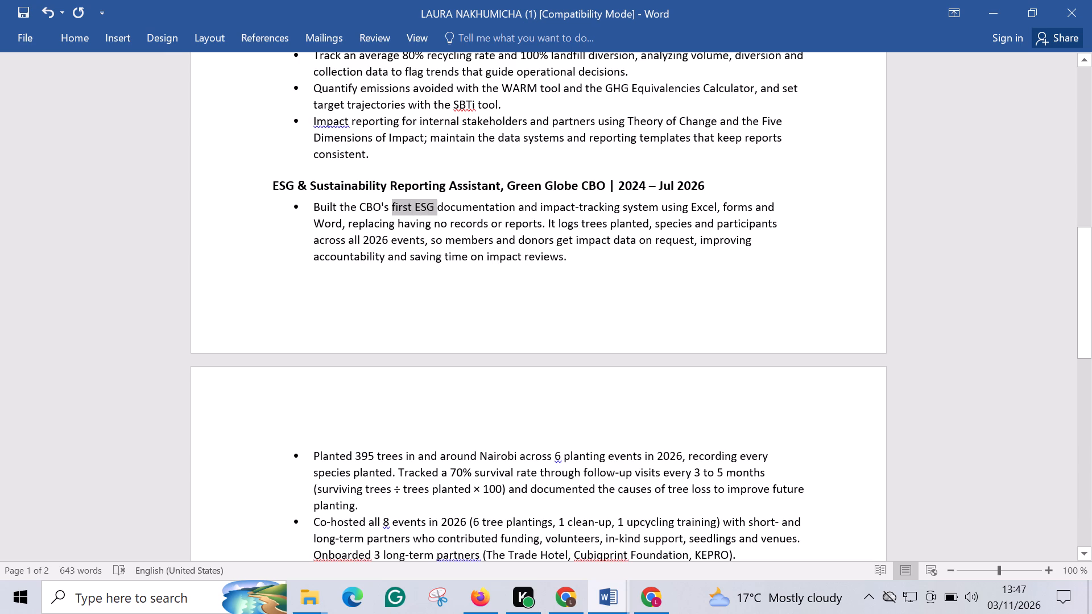
{"action": "left_click_drag", "start_coordinate": [427, 213], "coordinate": [428, 213]}
{"action": "left_click", "coordinate": [424, 210]}
{"action": "left_click_drag", "start_coordinate": [414, 207], "coordinate": [423, 209]}
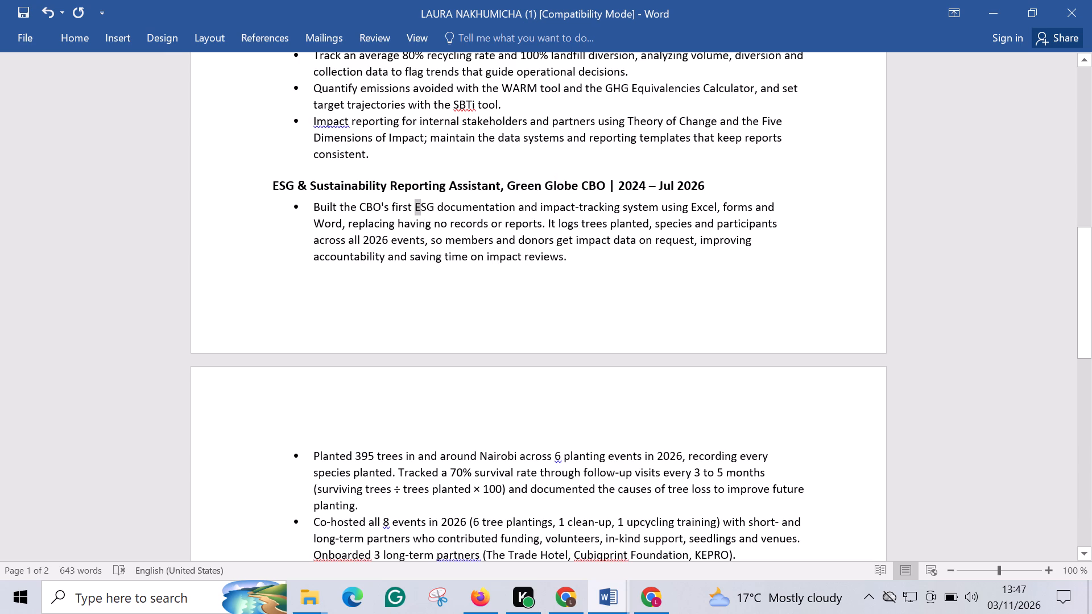
{"action": "left_click_drag", "start_coordinate": [423, 209], "coordinate": [531, 223]}
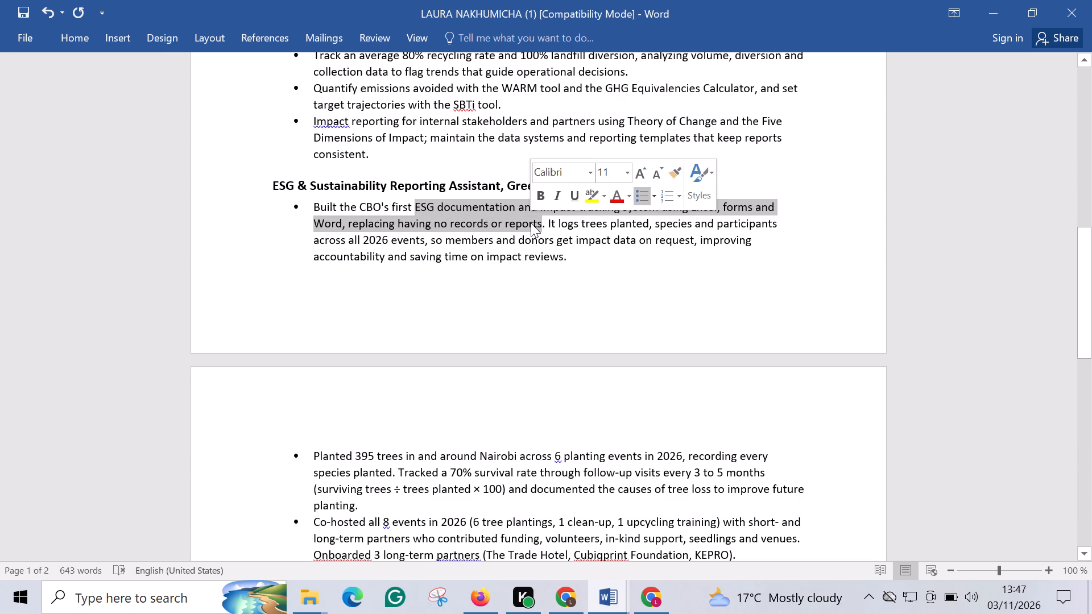
{"action": "left_click", "coordinate": [531, 223]}
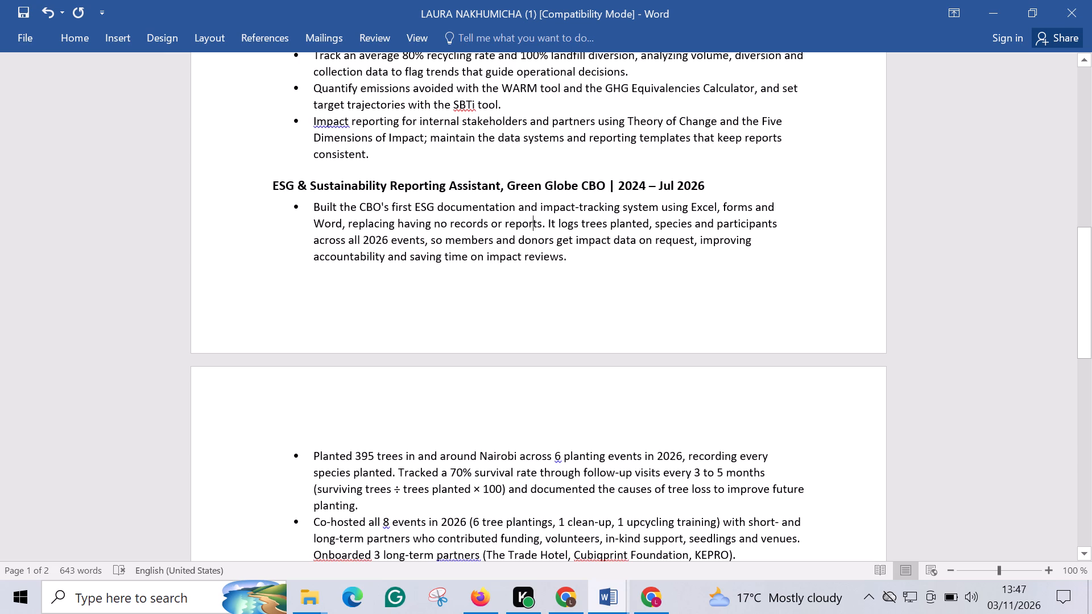
{"action": "left_click_drag", "start_coordinate": [413, 206], "coordinate": [347, 222]}
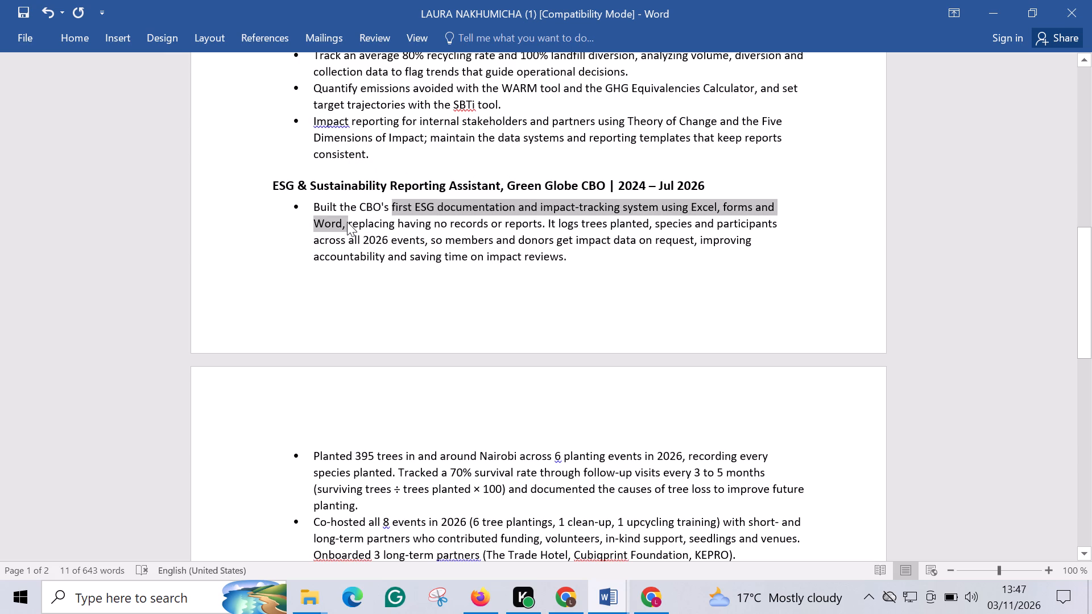
{"action": "key", "text": "s"}
{"action": "key", "text": "BackSpace"}
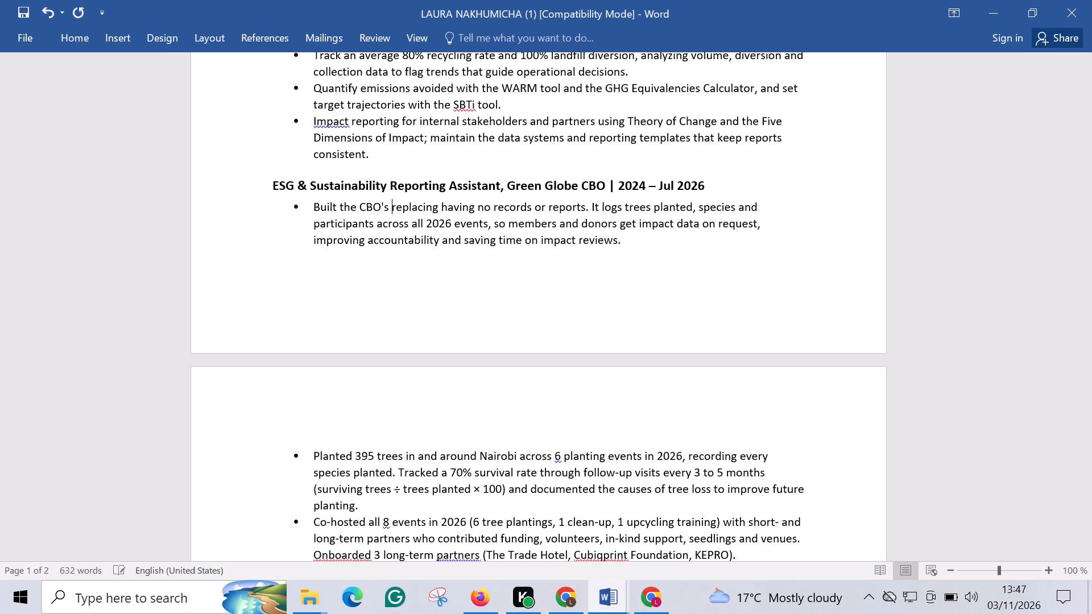
{"action": "type", "text": "sustaina"}
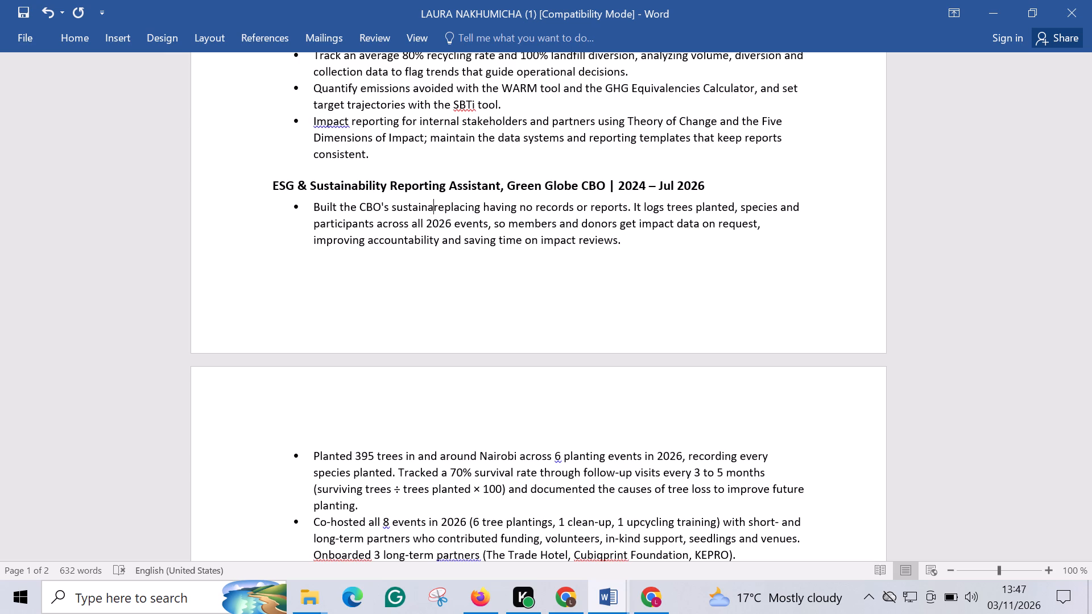
{"action": "type", "text": "bility reporting frame"}
{"action": "type", "text": "work"}
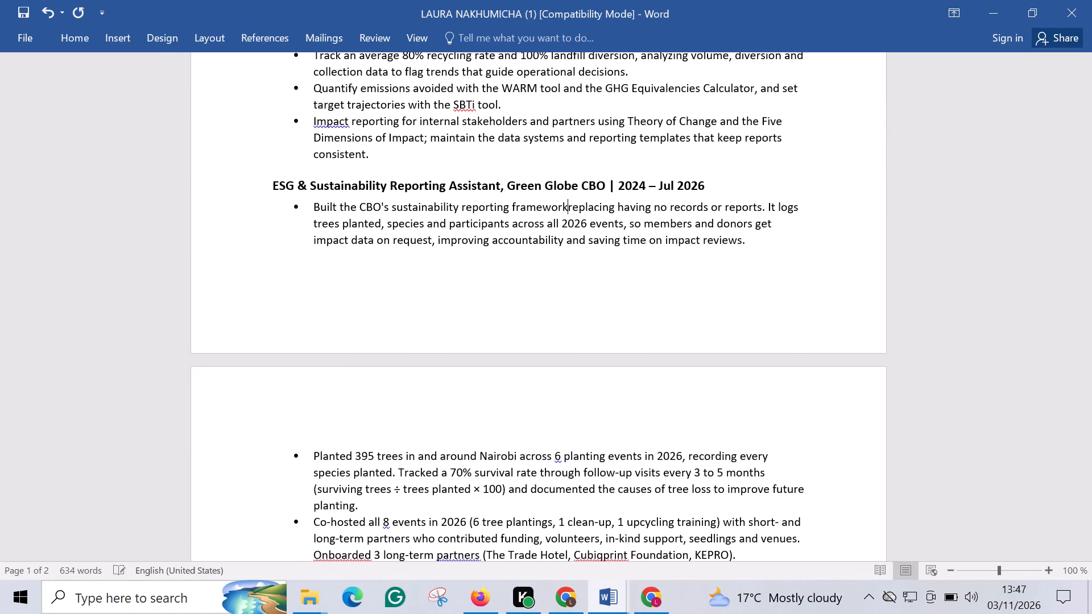
{"action": "key", "text": "space"}
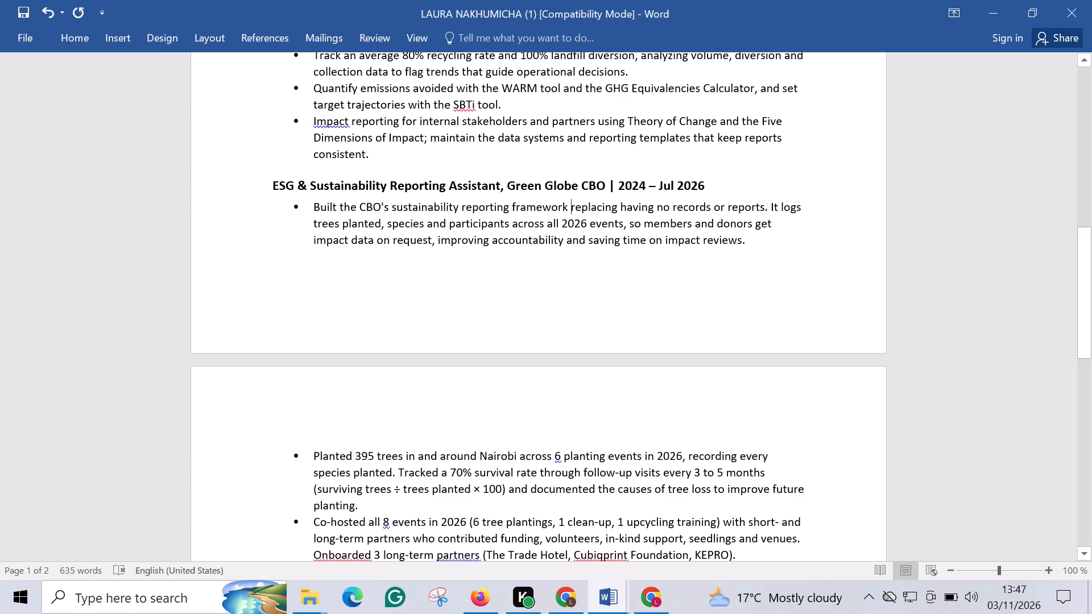
Delete "records or" from the first Green Globe CBO bullet.
{"action": "left_click_drag", "start_coordinate": [673, 208], "coordinate": [720, 209]}
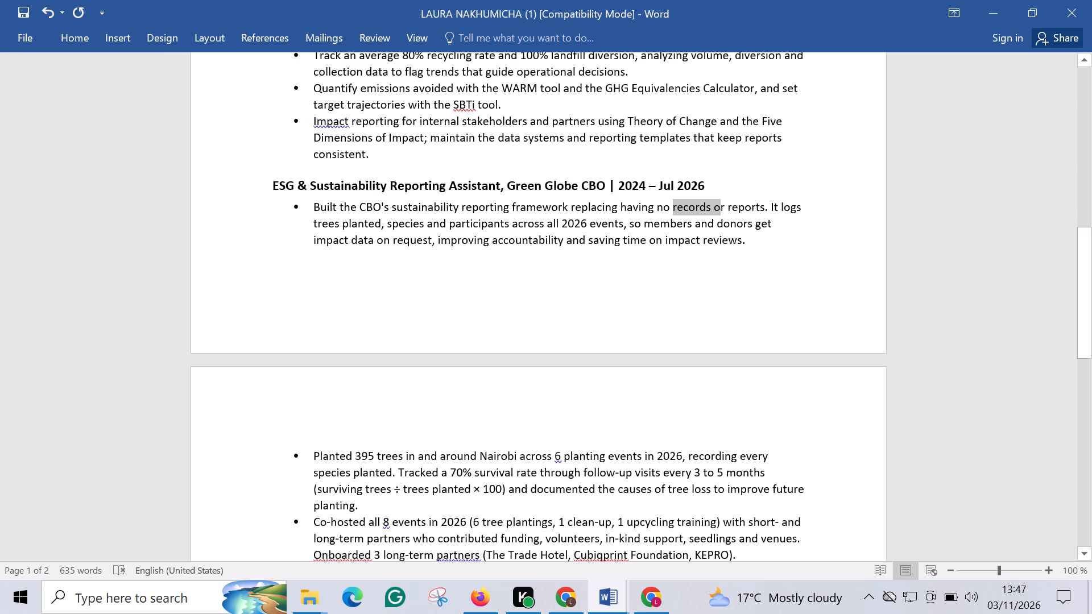
{"action": "left_click_drag", "start_coordinate": [720, 209], "coordinate": [723, 209]}
{"action": "key", "text": "BackSpace"}
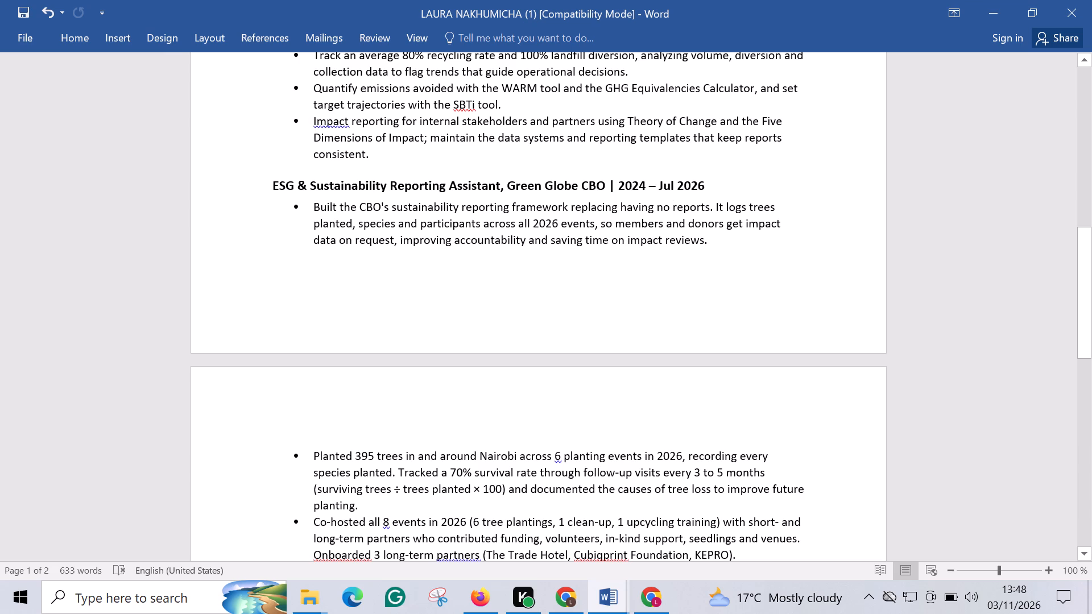
In the same bullet, delete "It logs trees planted" through "events, so" and join "reports" to "members and donors" with a comma.
{"action": "left_click_drag", "start_coordinate": [612, 225], "coordinate": [324, 224]}
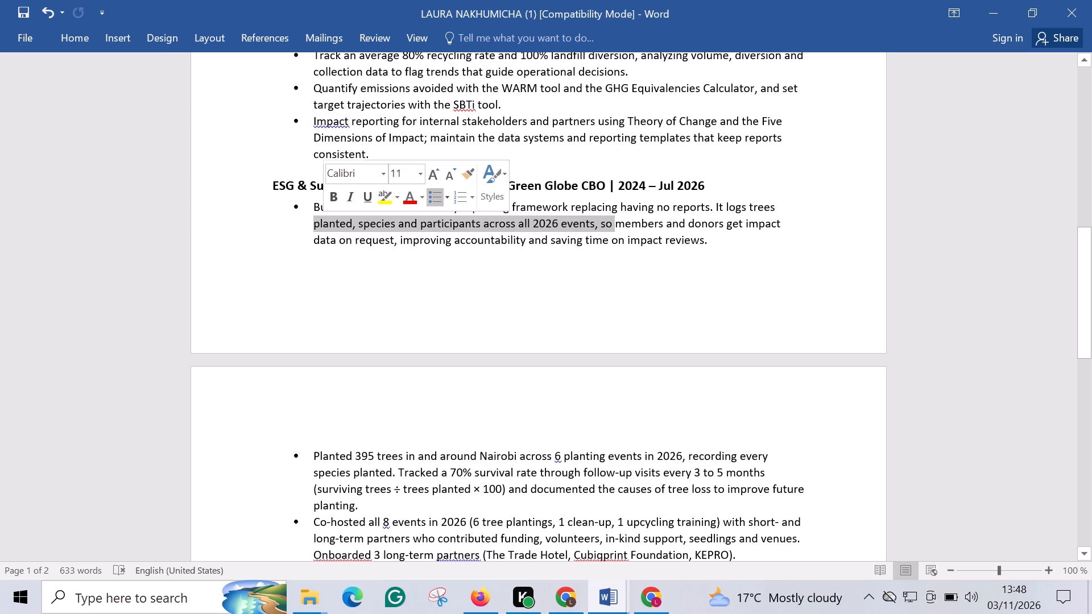
{"action": "key", "text": "BackSpace"}
{"action": "key", "text": "BackSpace"}
{"action": "key", "text": "BackSpace"}
{"action": "key", "text": "BackSpace"}
{"action": "key", "text": "BackSpace"}
{"action": "key", "text": "BackSpace"}
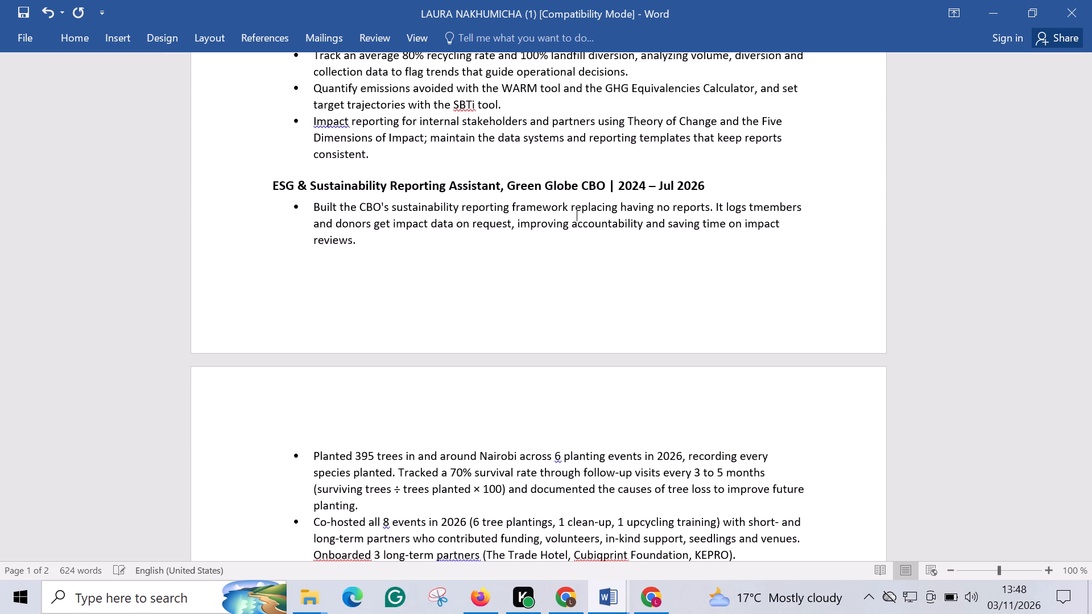
{"action": "key", "text": "BackSpace"}
{"action": "key", "text": "BackSpace"}
{"action": "key", "text": "BackSpace"}
{"action": "key", "text": "BackSpace"}
{"action": "key", "text": "BackSpace"}
{"action": "key", "text": "BackSpace"}
{"action": "key", "text": "BackSpace"}
{"action": "key", "text": "BackSpace"}
{"action": "key", "text": "BackSpace"}
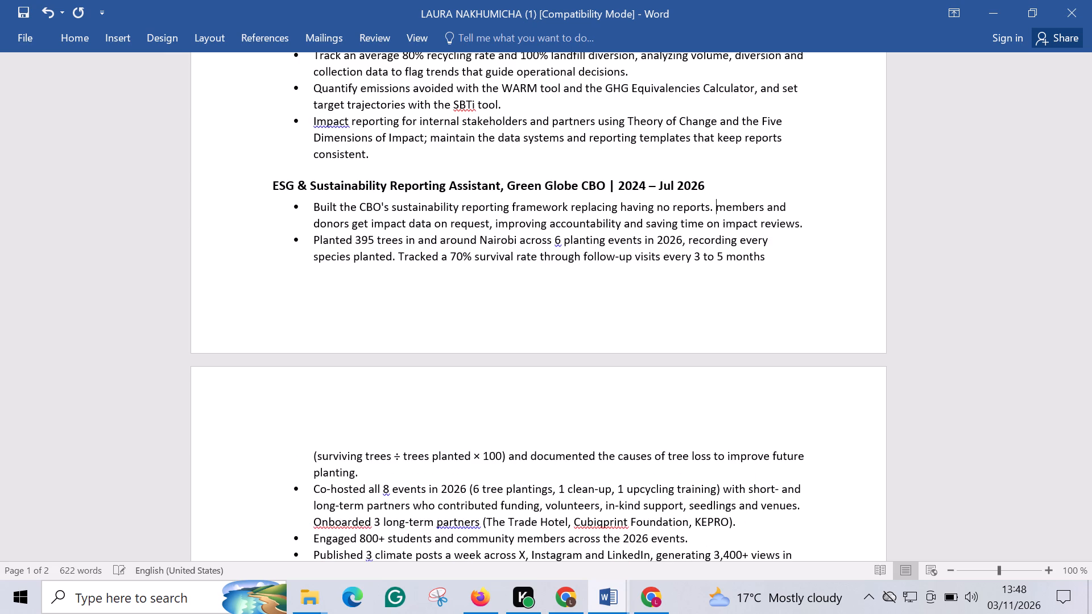
{"action": "key", "text": "BackSpace"}
{"action": "key", "text": "BackSpace"}
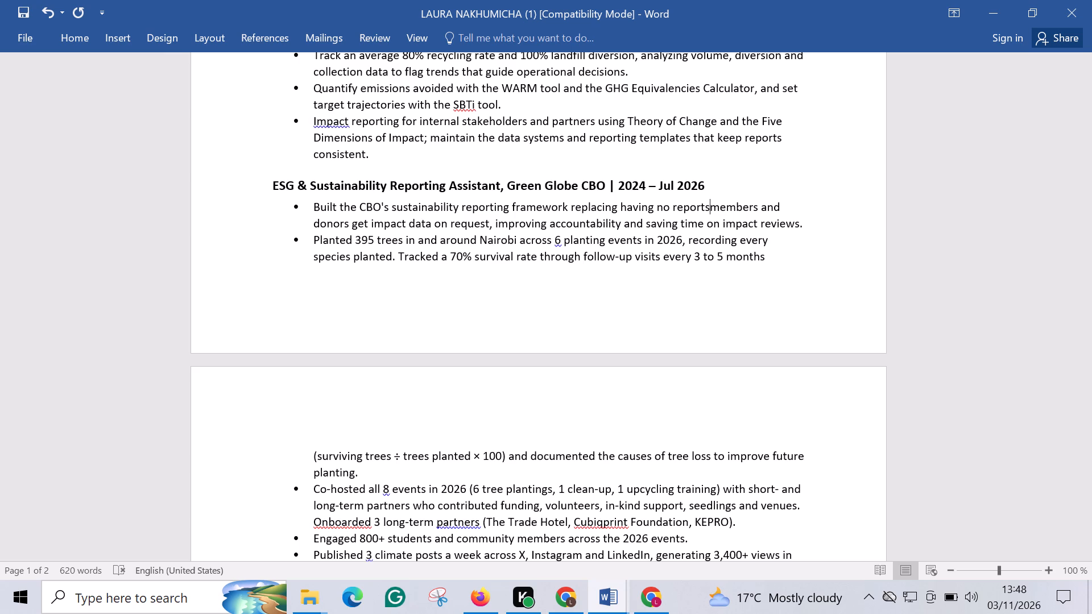
{"action": "type", "text": ","}
{"action": "key", "text": "space"}
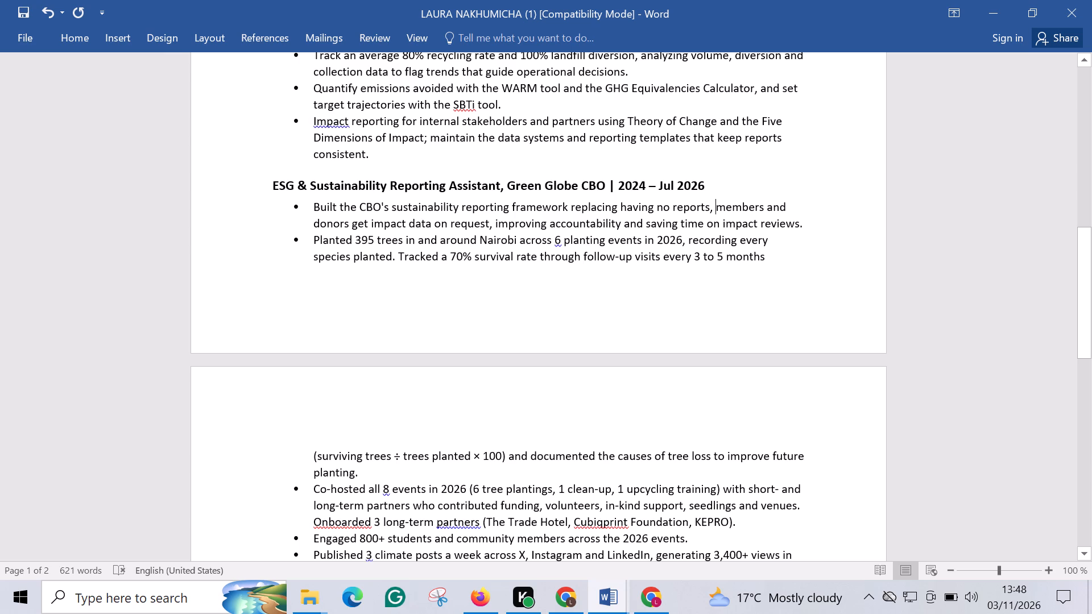
In the Green Globe CBO climate posts bullet, replace "four weeks (3 Apr – 2 May 2026)" with "a month".
{"action": "scroll", "coordinate": [446, 243], "scroll_direction": "down", "scroll_amount": 6}
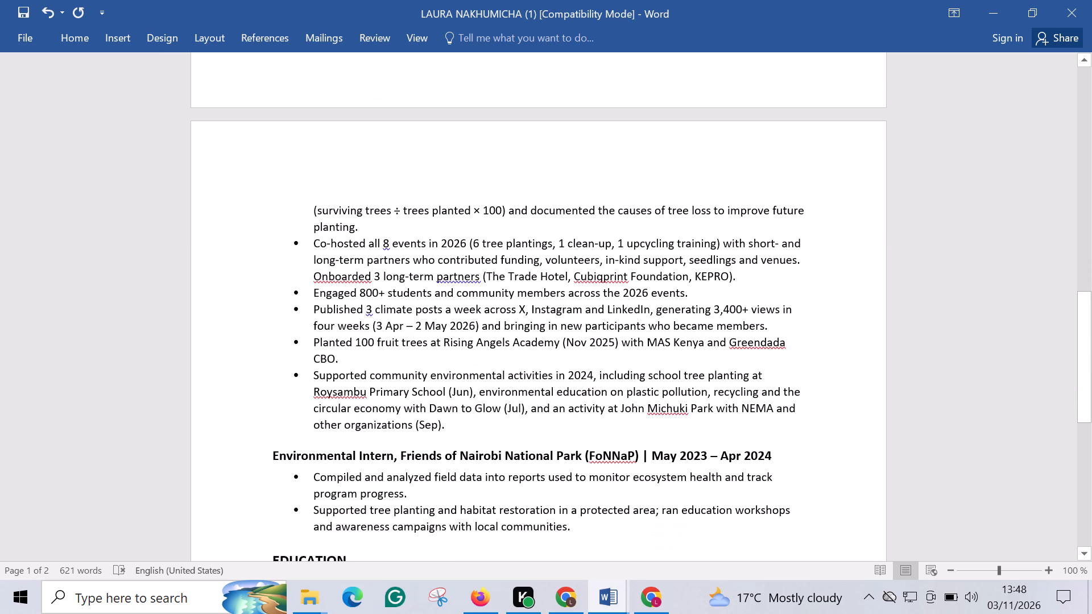
{"action": "scroll", "coordinate": [449, 287], "scroll_direction": "down", "scroll_amount": 2}
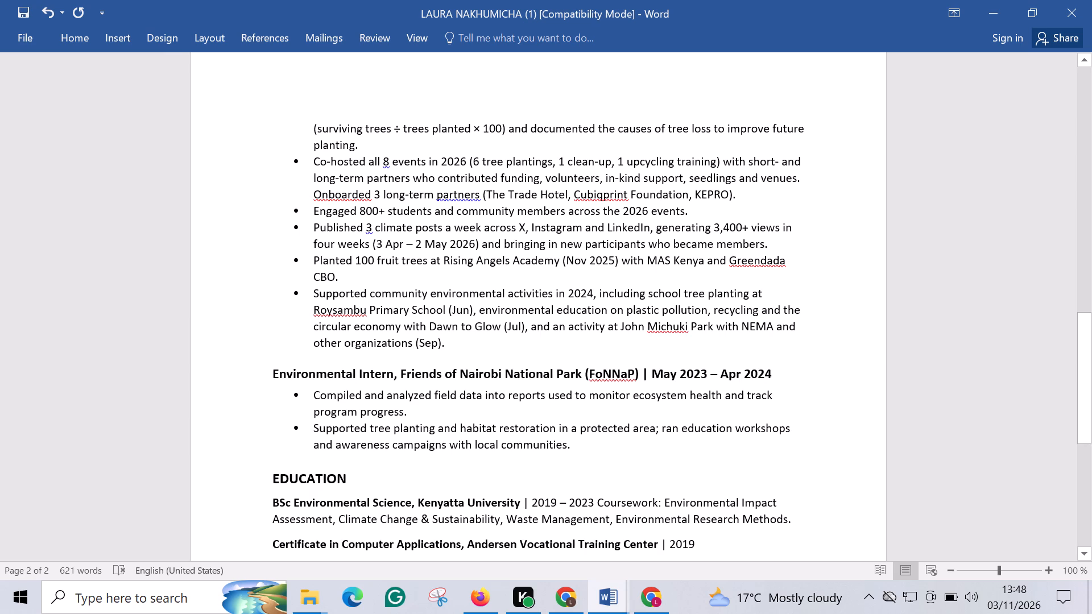
{"action": "left_click_drag", "start_coordinate": [479, 244], "coordinate": [455, 246]}
{"action": "left_click_drag", "start_coordinate": [455, 246], "coordinate": [369, 246]}
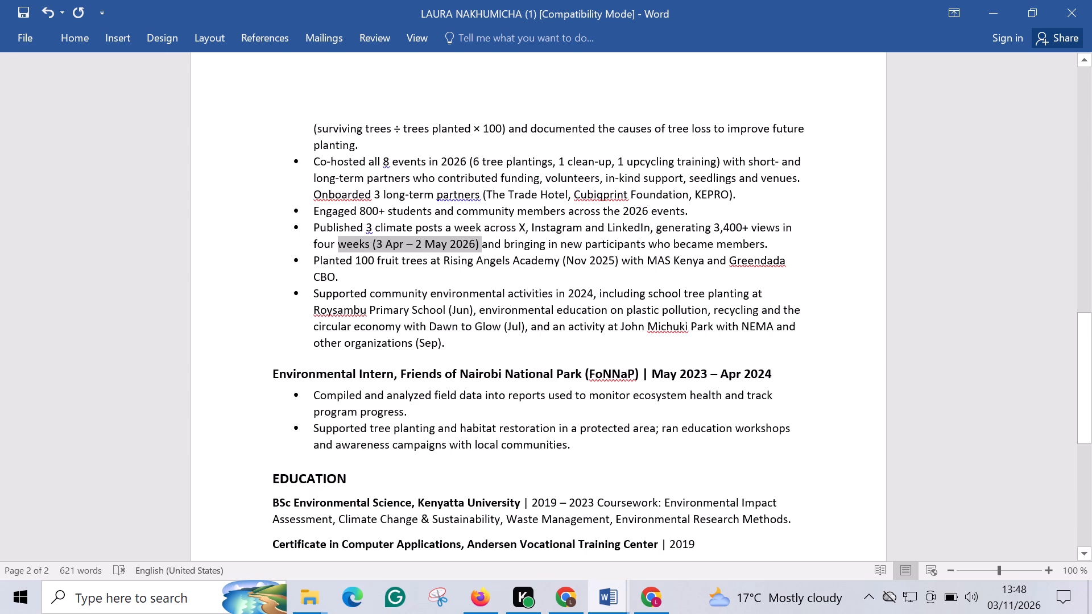
{"action": "left_click_drag", "start_coordinate": [369, 246], "coordinate": [349, 246]}
{"action": "left_click_drag", "start_coordinate": [349, 246], "coordinate": [318, 243]}
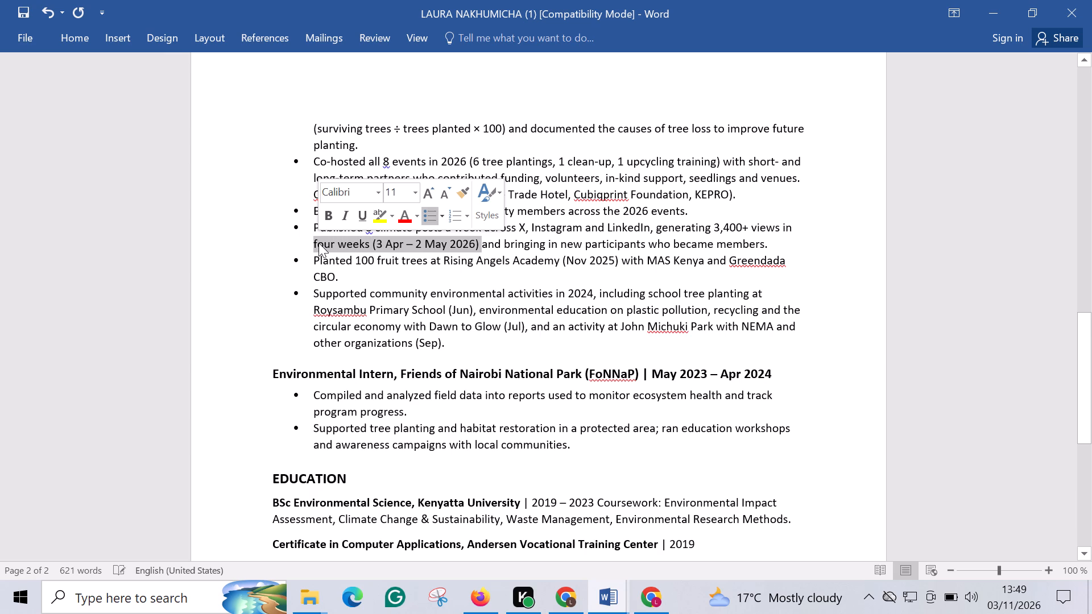
{"action": "key", "text": "BackSpace"}
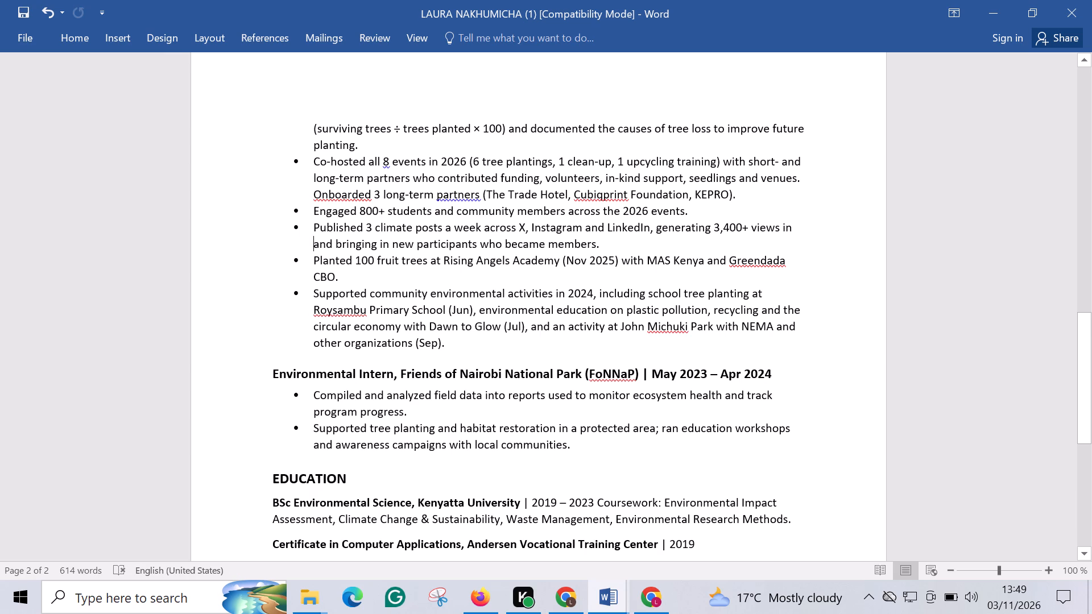
{"action": "key", "text": "a"}
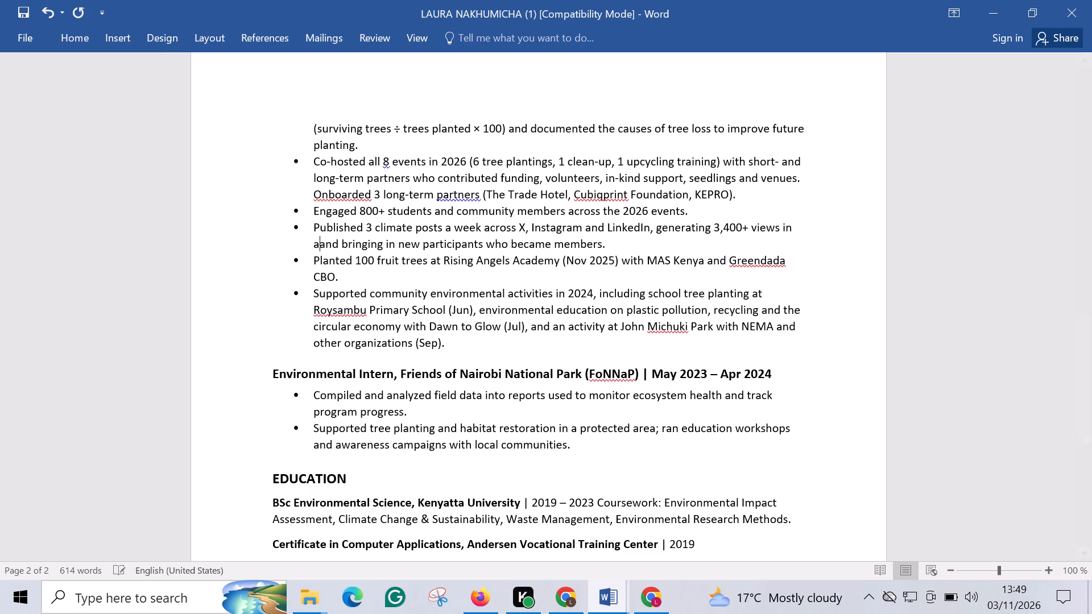
{"action": "key", "text": "space"}
{"action": "type", "text": "month"}
{"action": "key", "text": "space"}
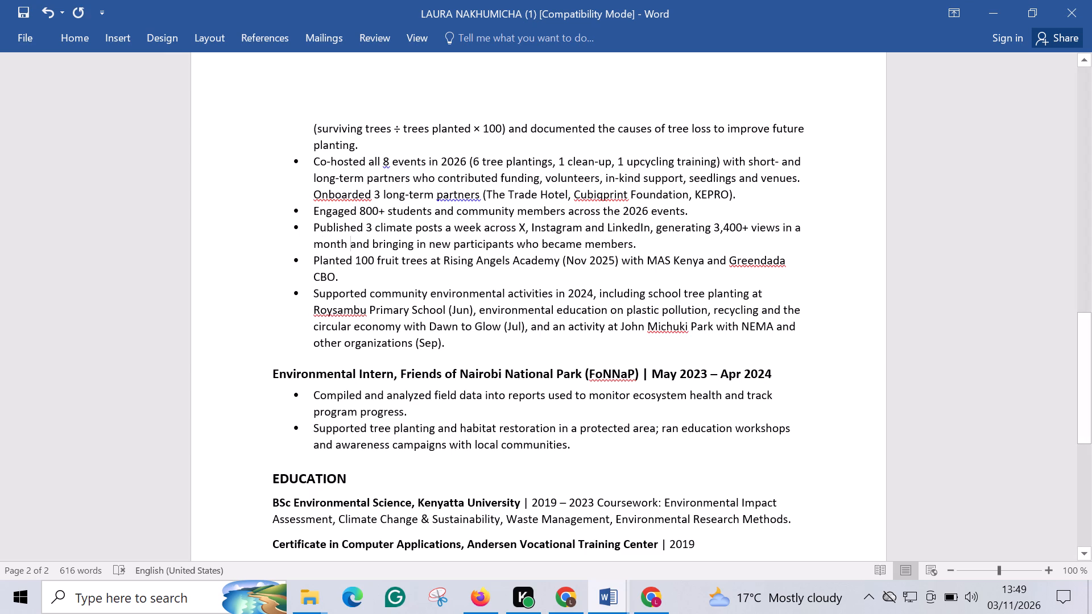
Review the CV from the Taka Earth experience entry through the education and certifications sections.
{"action": "scroll", "coordinate": [455, 263], "scroll_direction": "down", "scroll_amount": 4}
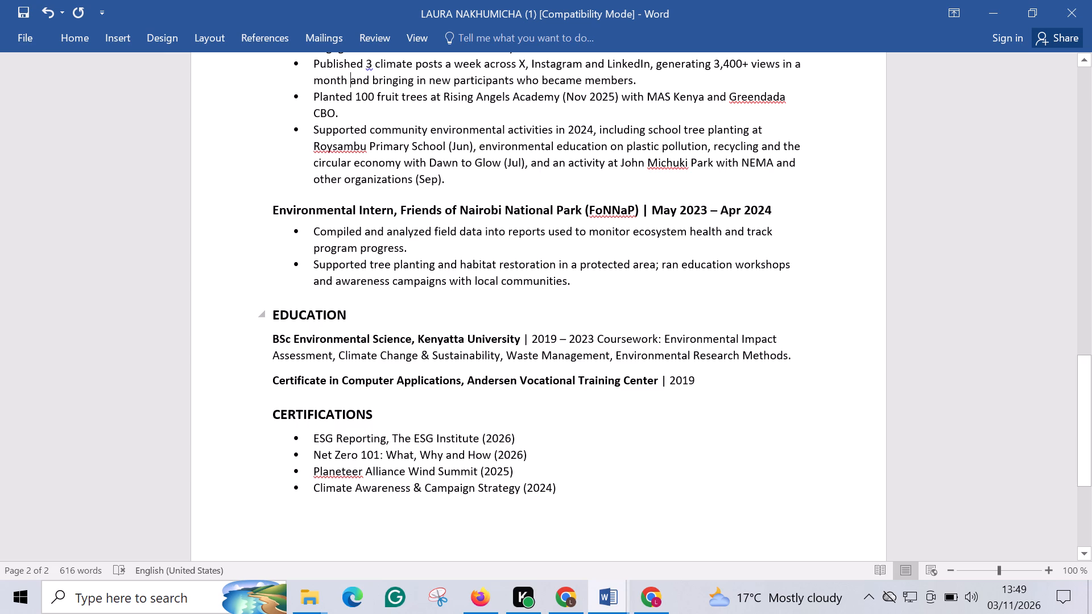
{"action": "scroll", "coordinate": [503, 344], "scroll_direction": "up", "scroll_amount": 3}
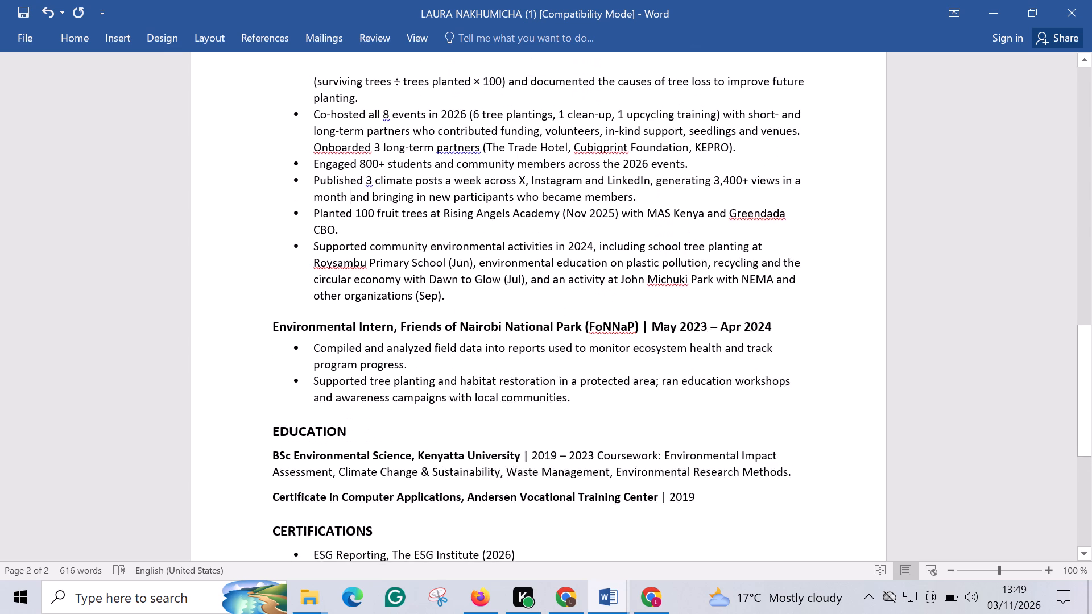
{"action": "scroll", "coordinate": [503, 344], "scroll_direction": "up", "scroll_amount": 12}
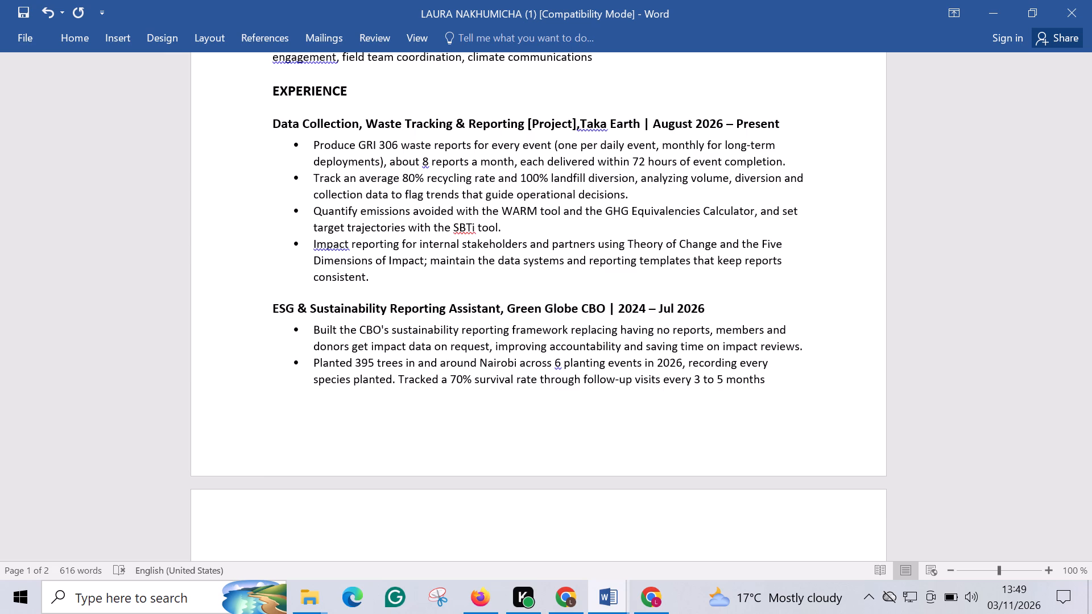
{"action": "scroll", "coordinate": [503, 345], "scroll_direction": "up", "scroll_amount": 1}
{"action": "scroll", "coordinate": [503, 345], "scroll_direction": "down", "scroll_amount": 2}
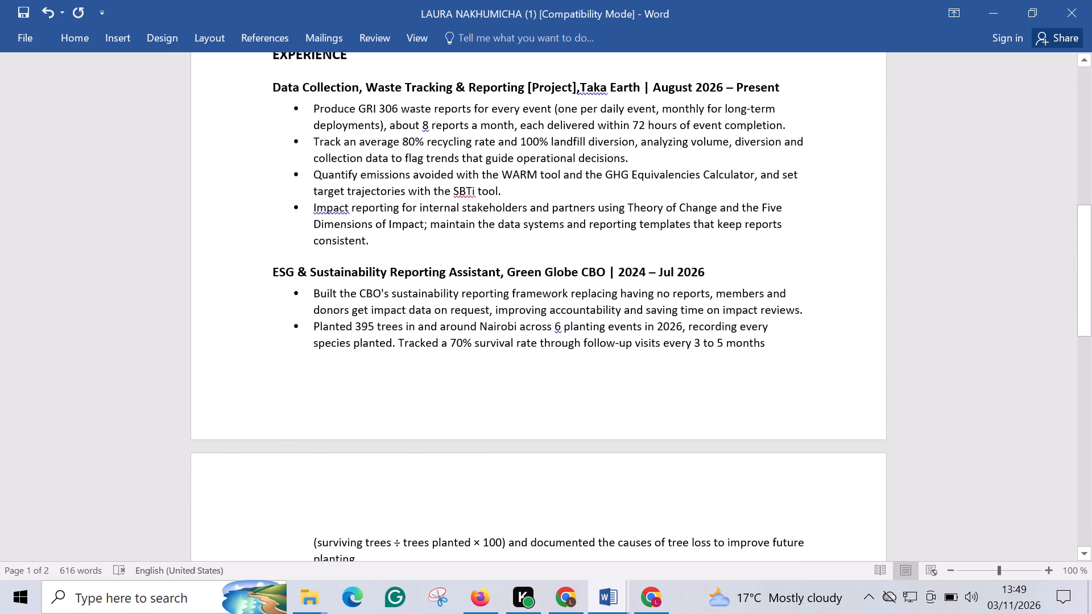
{"action": "scroll", "coordinate": [503, 345], "scroll_direction": "down", "scroll_amount": 6}
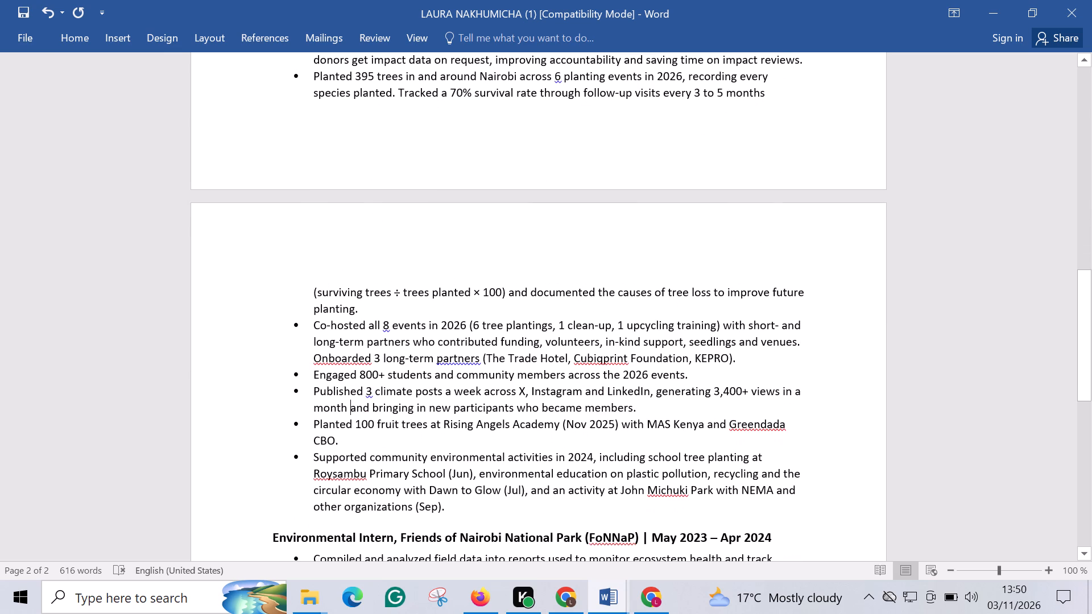
{"action": "scroll", "coordinate": [503, 345], "scroll_direction": "down", "scroll_amount": 6}
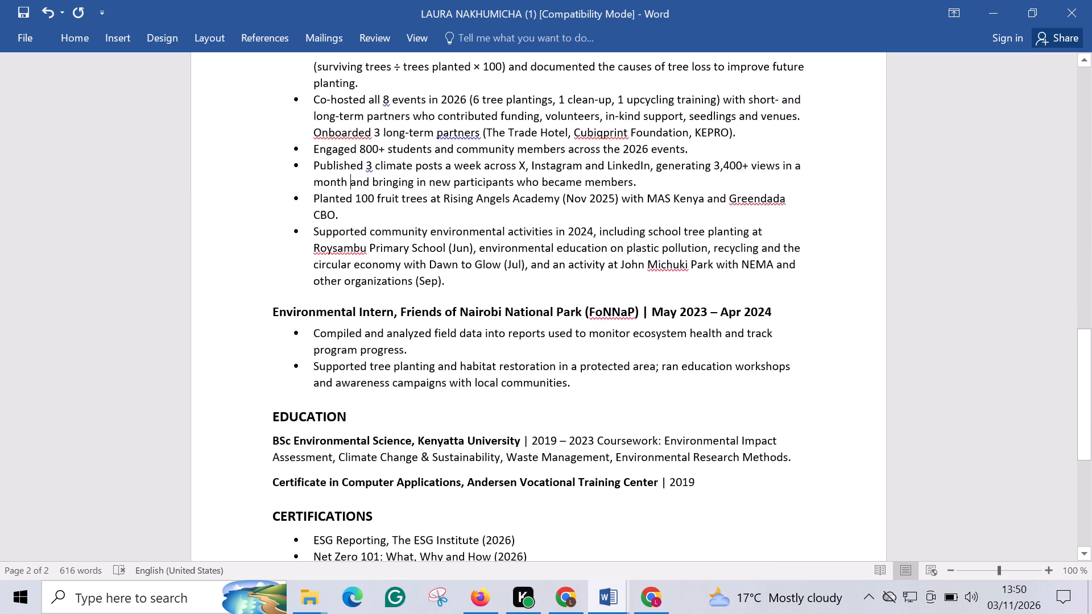
{"action": "scroll", "coordinate": [503, 355], "scroll_direction": "down", "scroll_amount": 1}
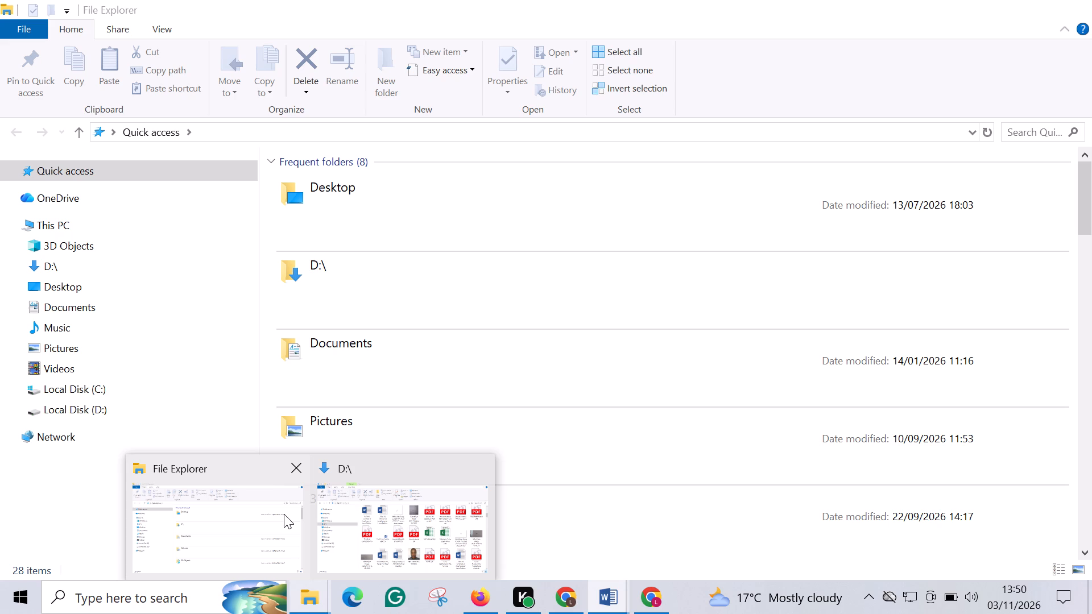
Switch to File Explorer, search the D:\ folder for "proje" and look through the matching files.
{"action": "left_click", "coordinate": [365, 512]}
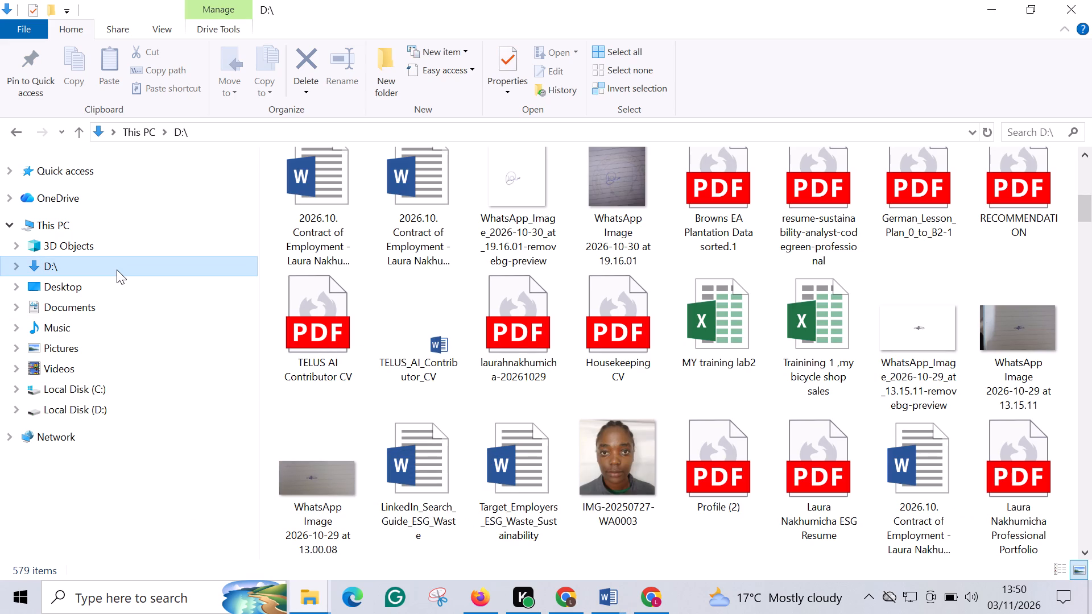
{"action": "left_click", "coordinate": [220, 267]}
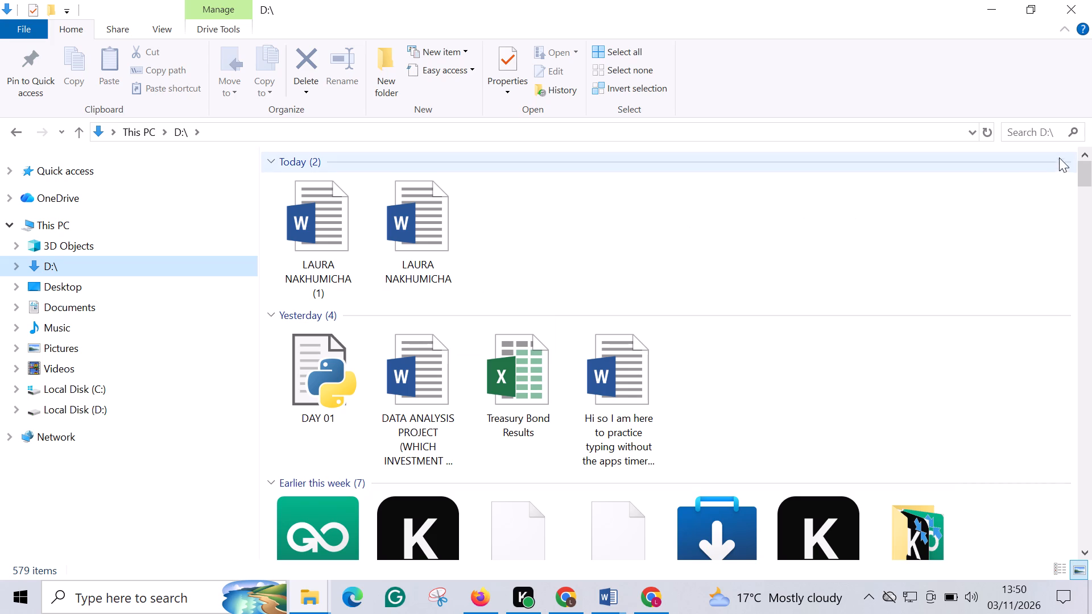
{"action": "left_click", "coordinate": [1026, 134]}
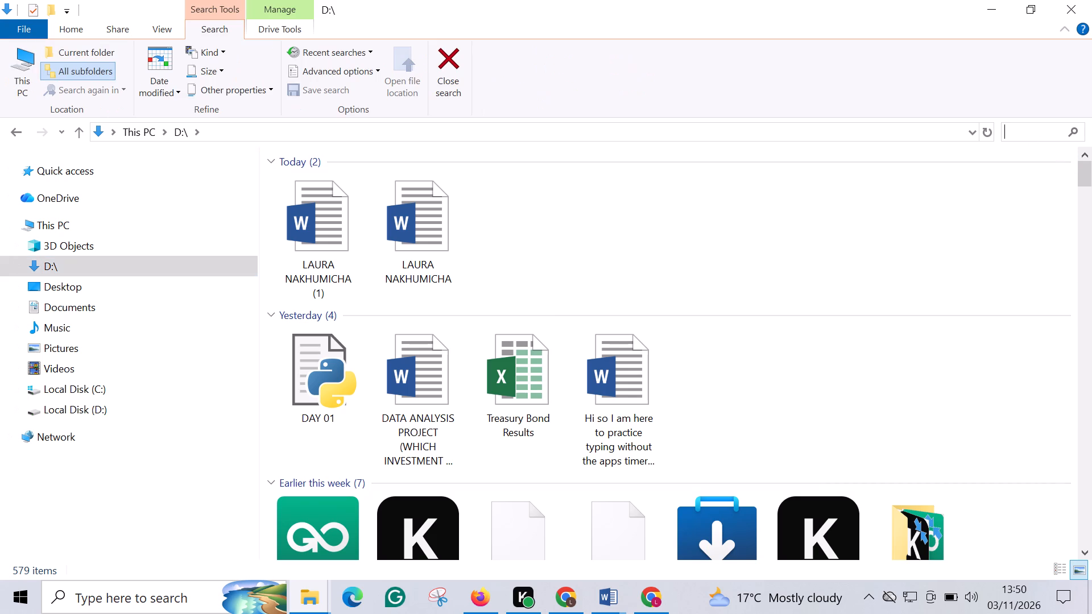
{"action": "type", "text": "proje"}
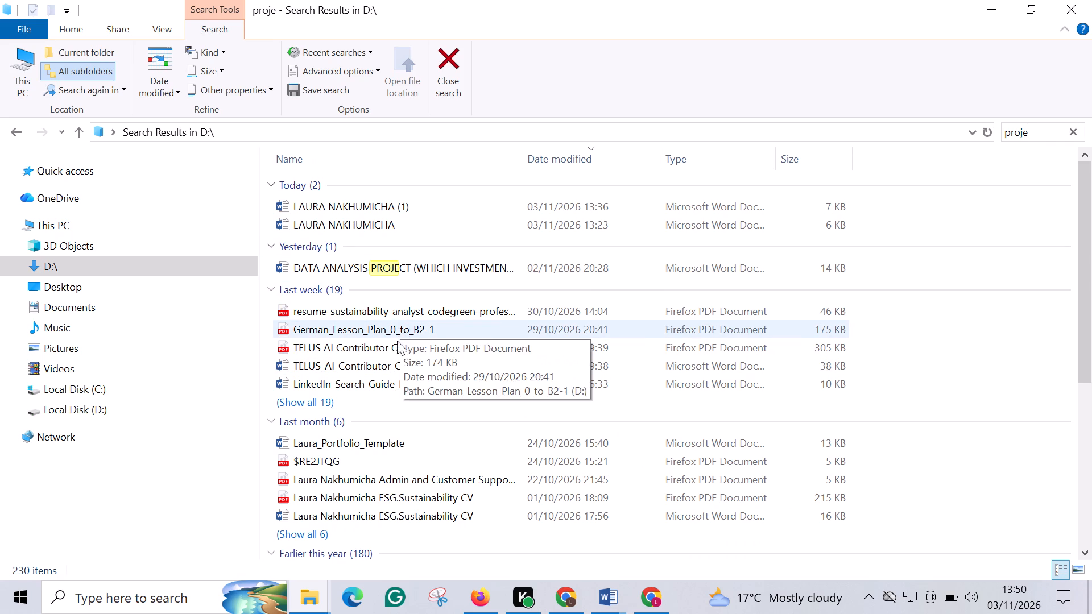
{"action": "scroll", "coordinate": [392, 355], "scroll_direction": "down", "scroll_amount": 2}
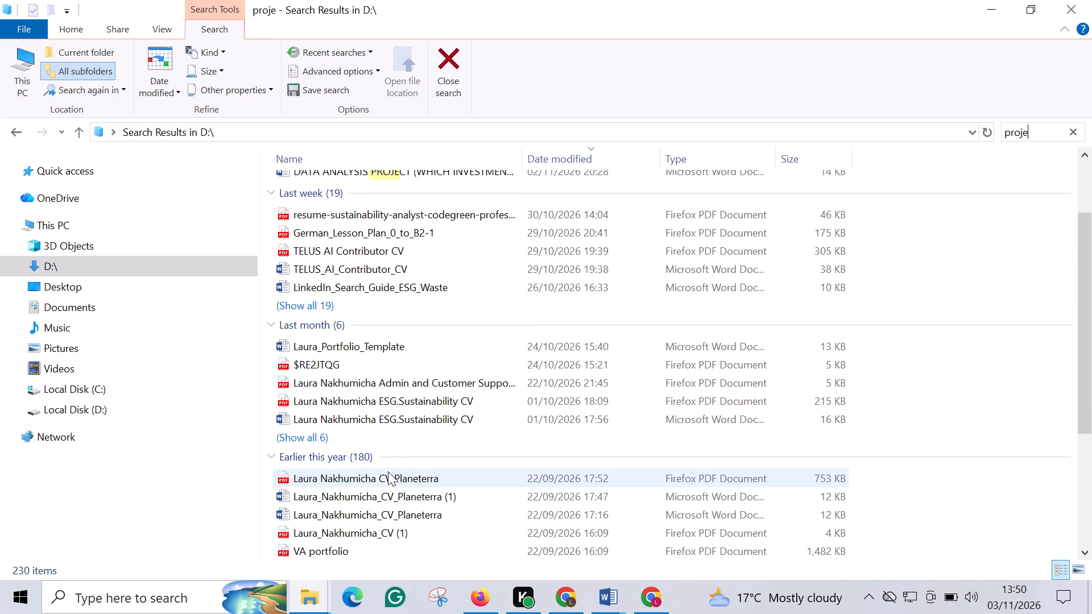
{"action": "scroll", "coordinate": [388, 440], "scroll_direction": "down", "scroll_amount": 2}
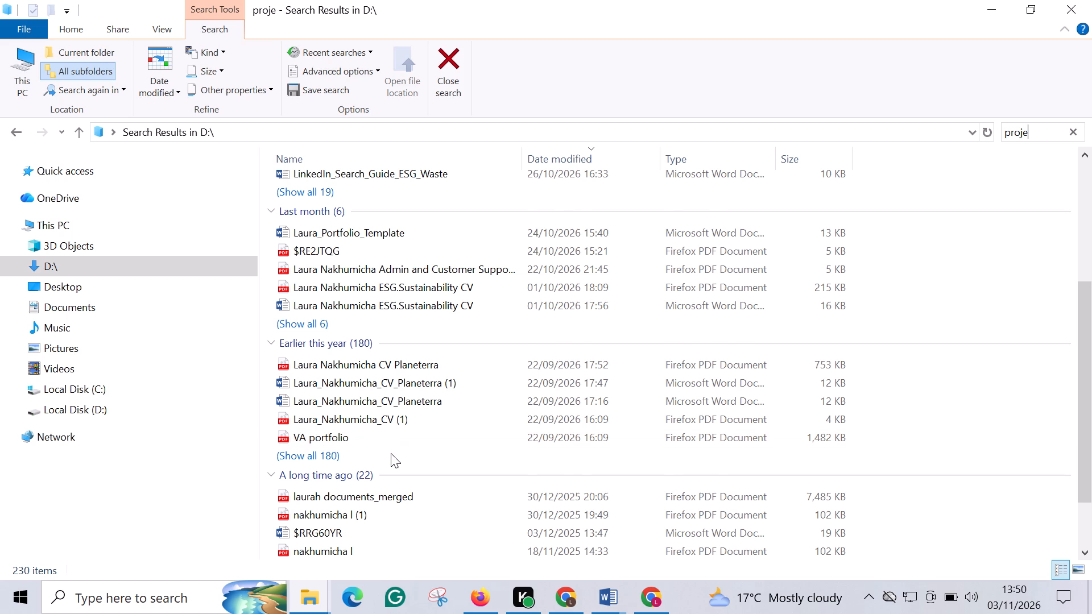
{"action": "scroll", "coordinate": [391, 454], "scroll_direction": "down", "scroll_amount": 2}
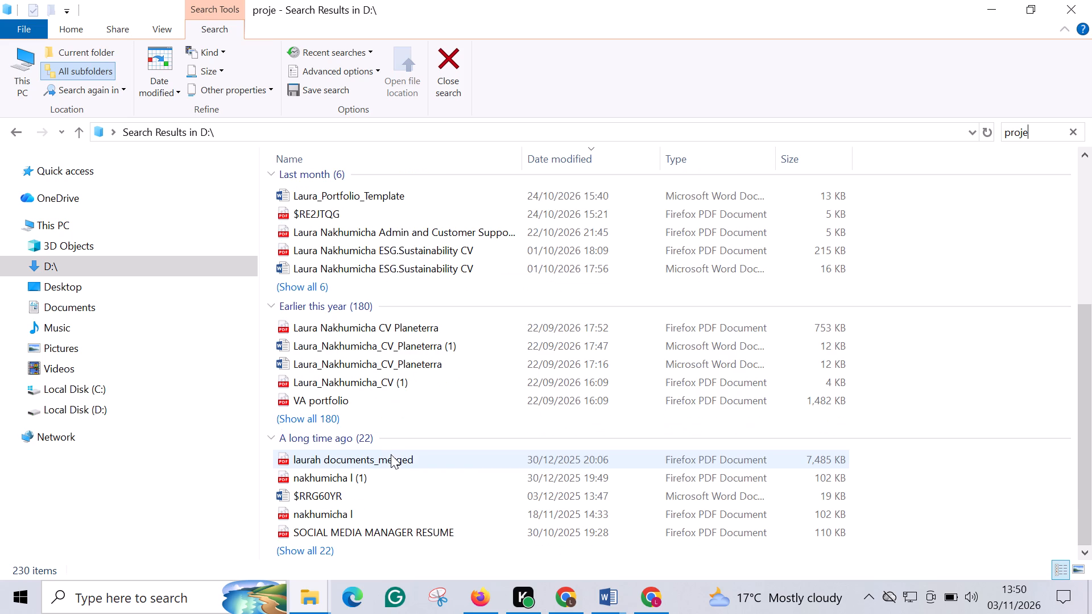
{"action": "scroll", "coordinate": [392, 466], "scroll_direction": "down", "scroll_amount": 2}
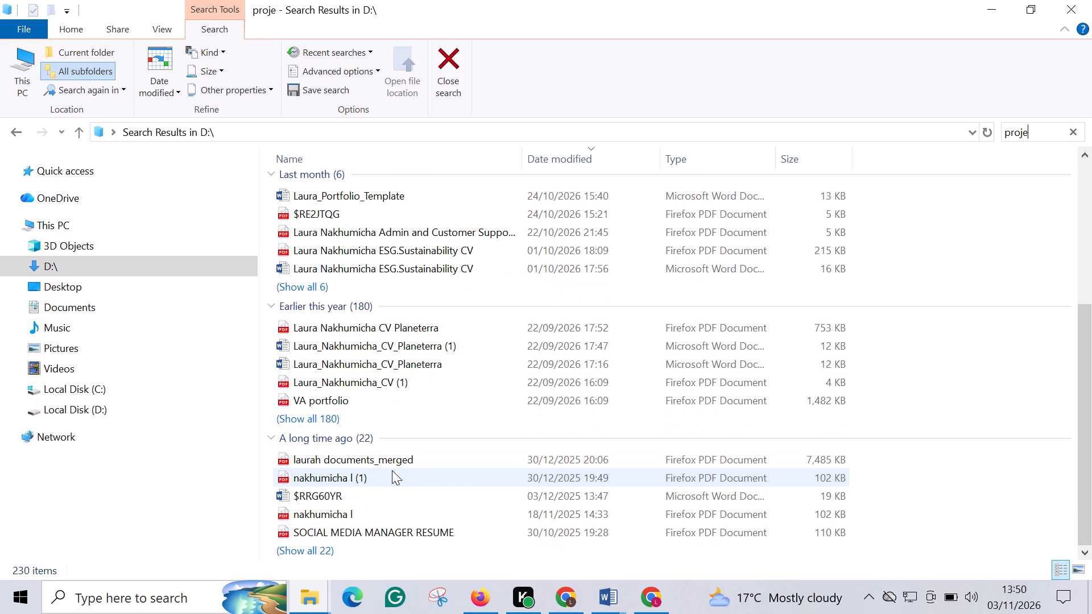
{"action": "scroll", "coordinate": [392, 470], "scroll_direction": "down", "scroll_amount": 3}
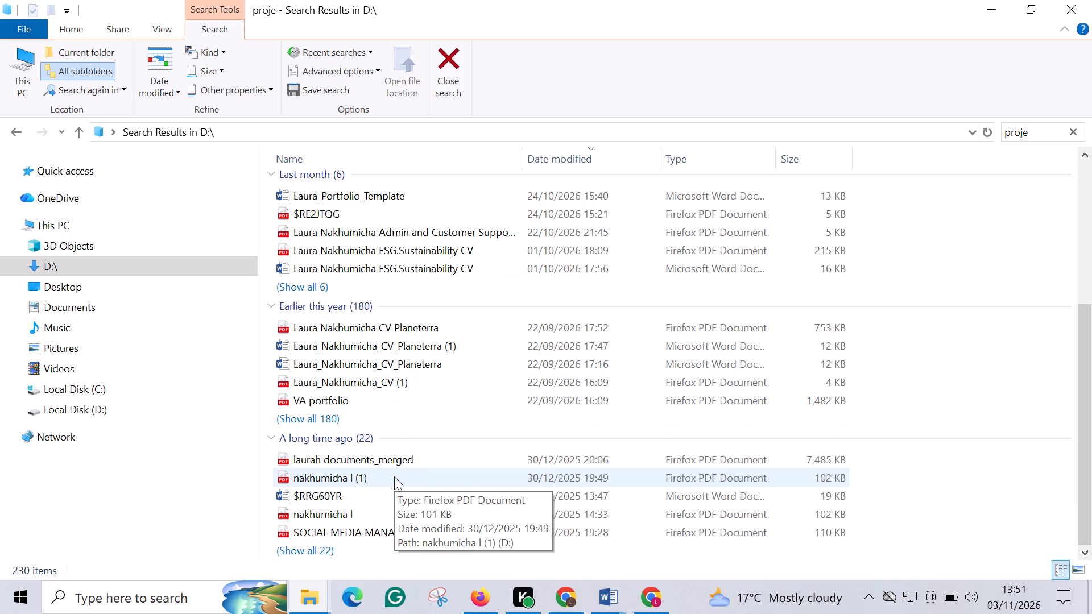
{"action": "scroll", "coordinate": [374, 483], "scroll_direction": "down", "scroll_amount": 1}
{"action": "scroll", "coordinate": [359, 492], "scroll_direction": "up", "scroll_amount": 1}
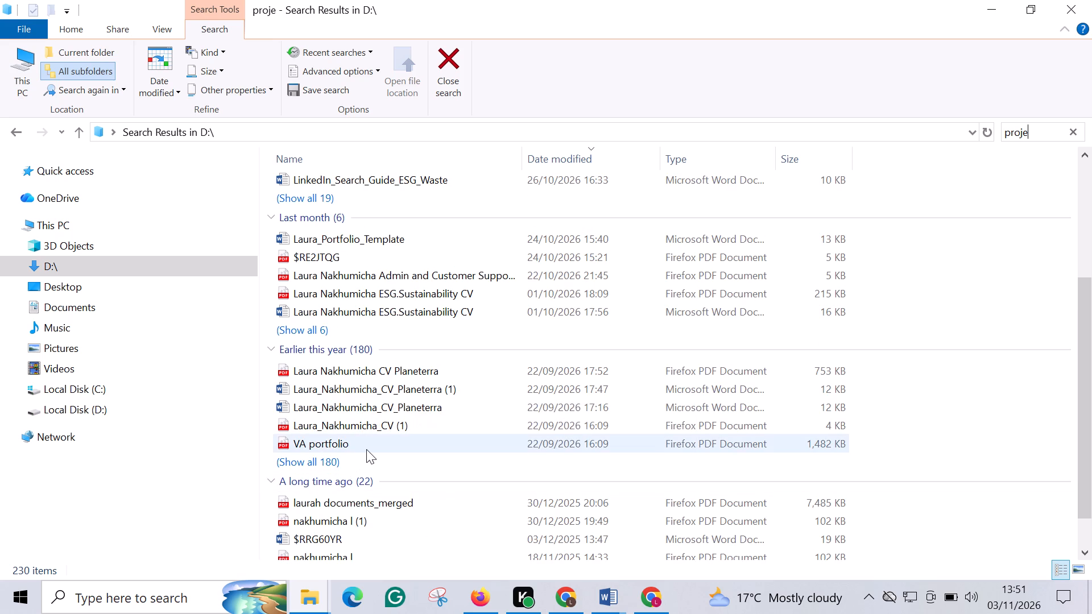
{"action": "scroll", "coordinate": [366, 449], "scroll_direction": "up", "scroll_amount": 2}
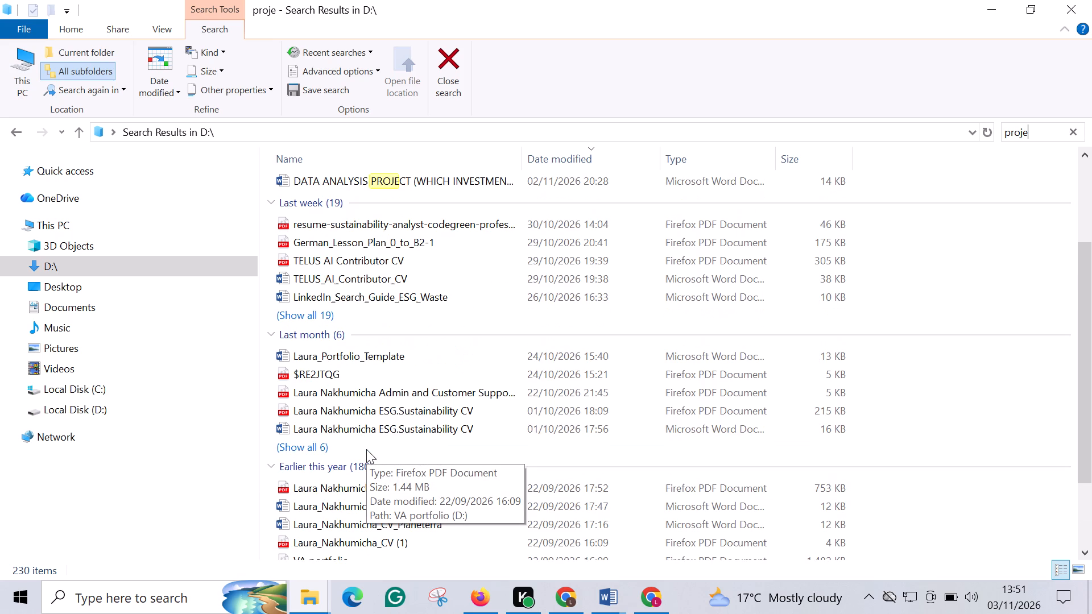
{"action": "scroll", "coordinate": [366, 449], "scroll_direction": "up", "scroll_amount": 1}
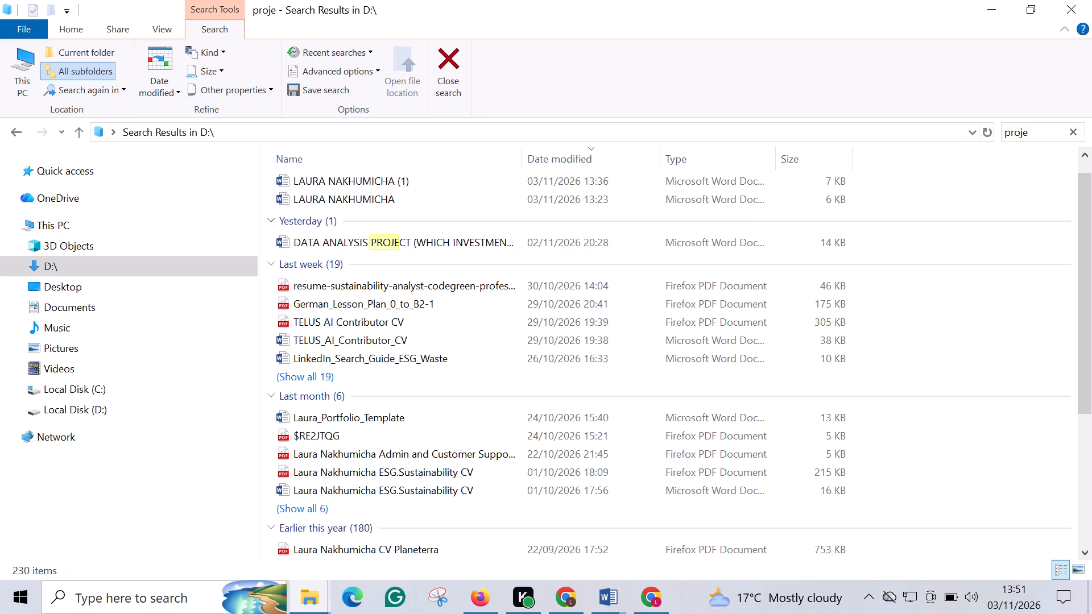
Replace the file search in D:\ with "m cv" and look through the matching CV files.
{"action": "key", "text": "t"}
{"action": "key", "text": "BackSpace"}
{"action": "key", "text": "BackSpace"}
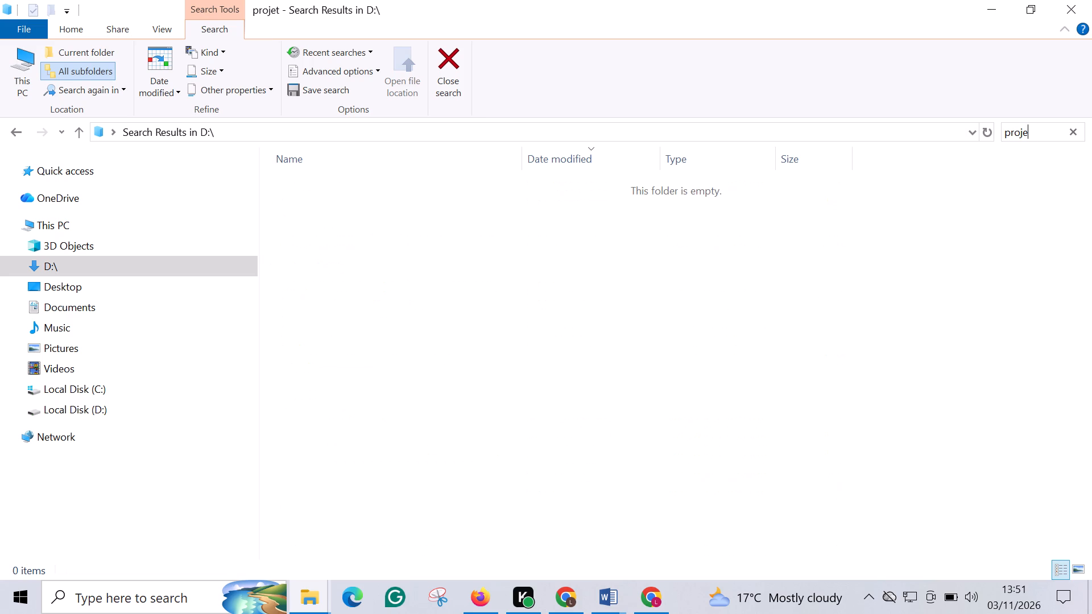
{"action": "key", "text": "BackSpace"}
{"action": "key", "text": "BackSpace"}
{"action": "key", "text": "BackSpace"}
{"action": "key", "text": "BackSpace"}
{"action": "key", "text": "BackSpace"}
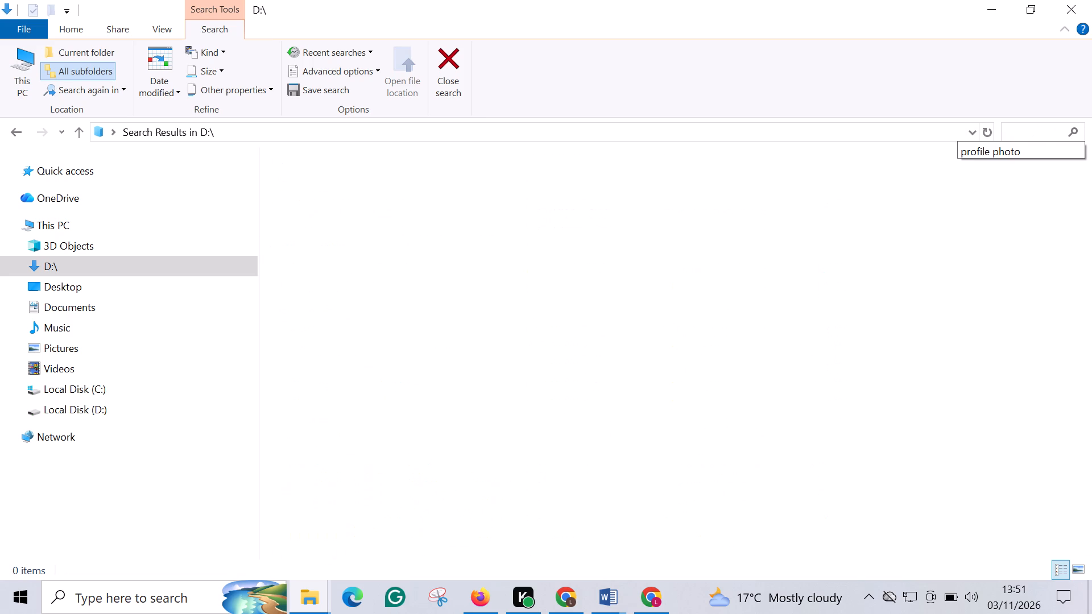
{"action": "type", "text": "m cv"}
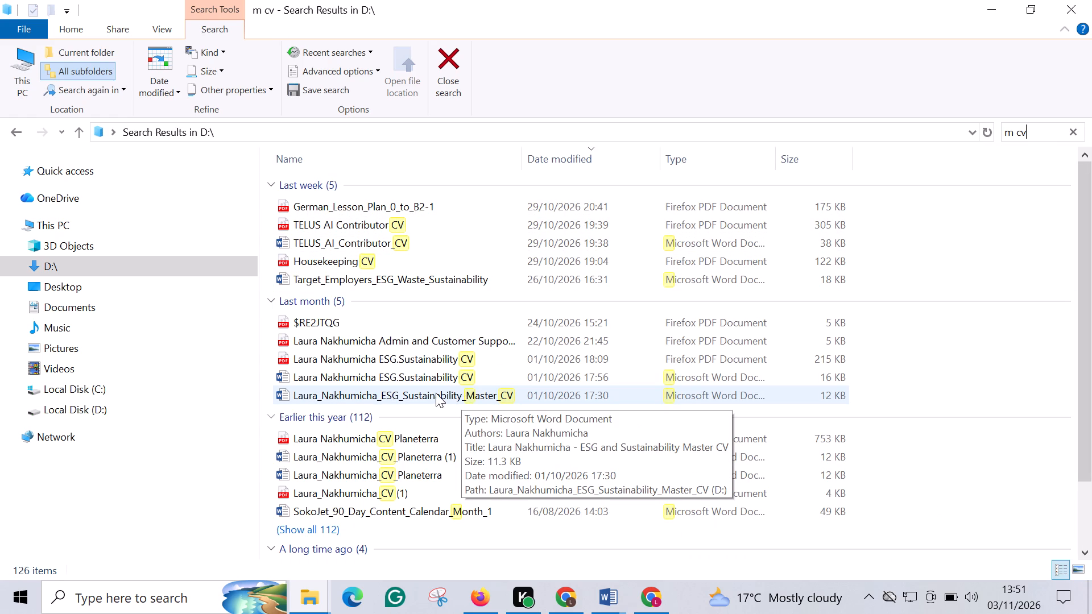
{"action": "scroll", "coordinate": [378, 277], "scroll_direction": "down", "scroll_amount": 2}
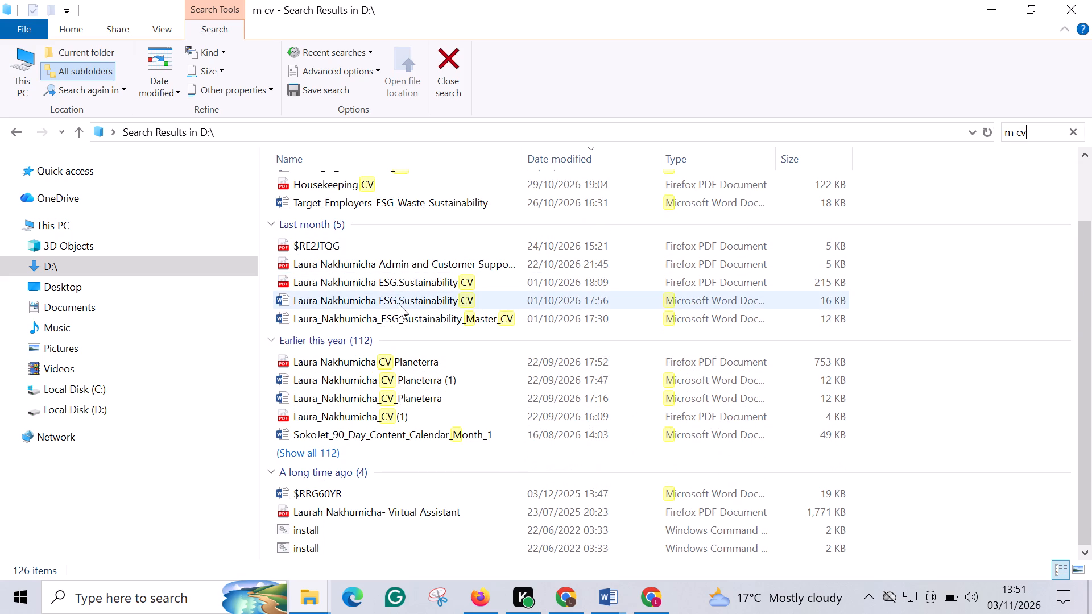
{"action": "scroll", "coordinate": [393, 350], "scroll_direction": "up", "scroll_amount": 3}
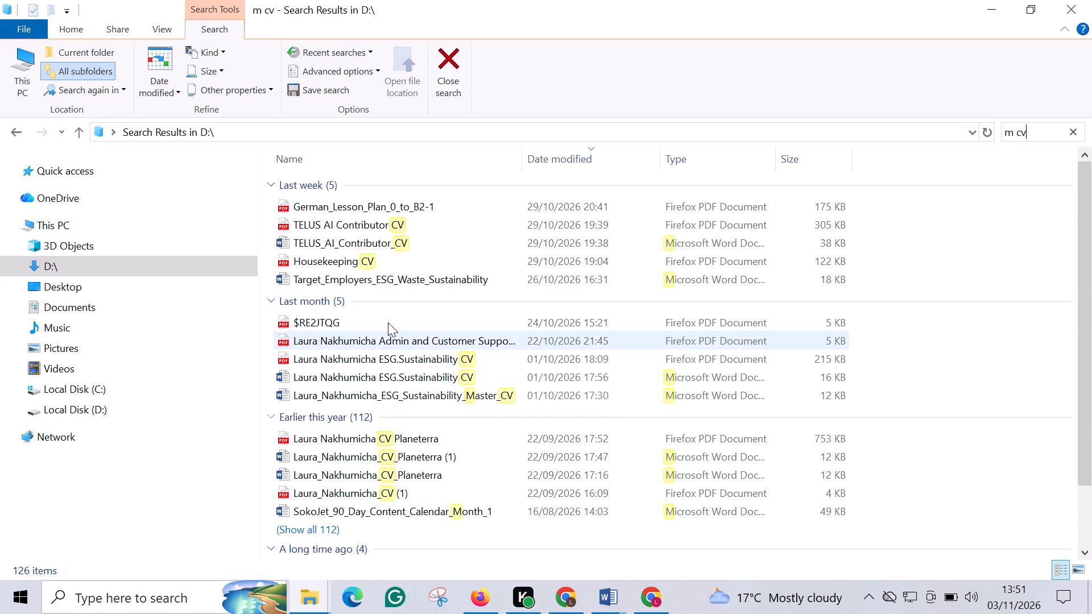
{"action": "scroll", "coordinate": [389, 302], "scroll_direction": "down", "scroll_amount": 4}
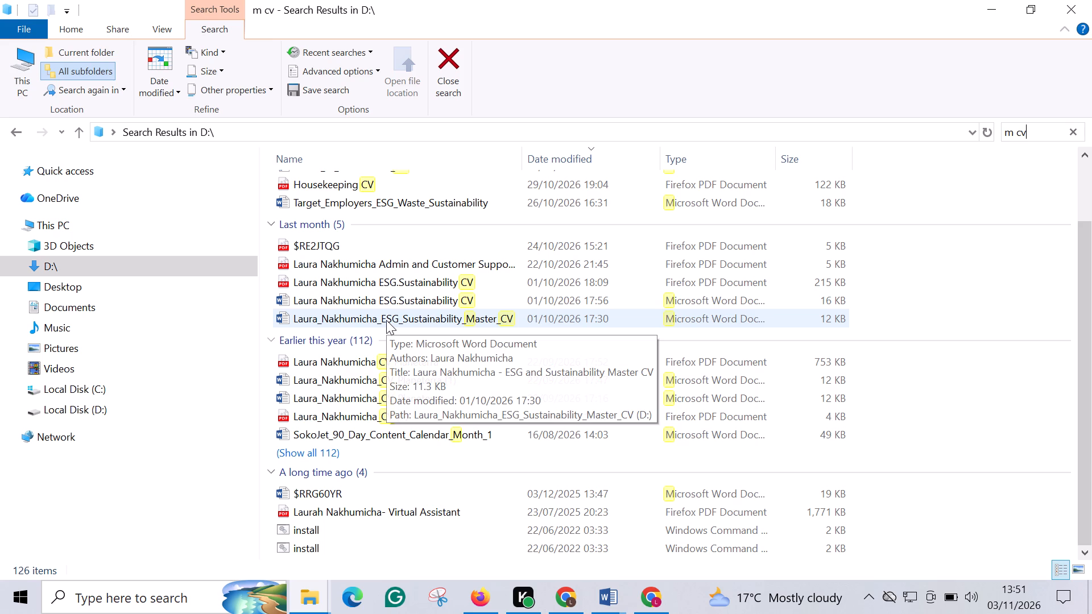
{"action": "scroll", "coordinate": [386, 320], "scroll_direction": "down", "scroll_amount": 5}
{"action": "scroll", "coordinate": [386, 325], "scroll_direction": "up", "scroll_amount": 1}
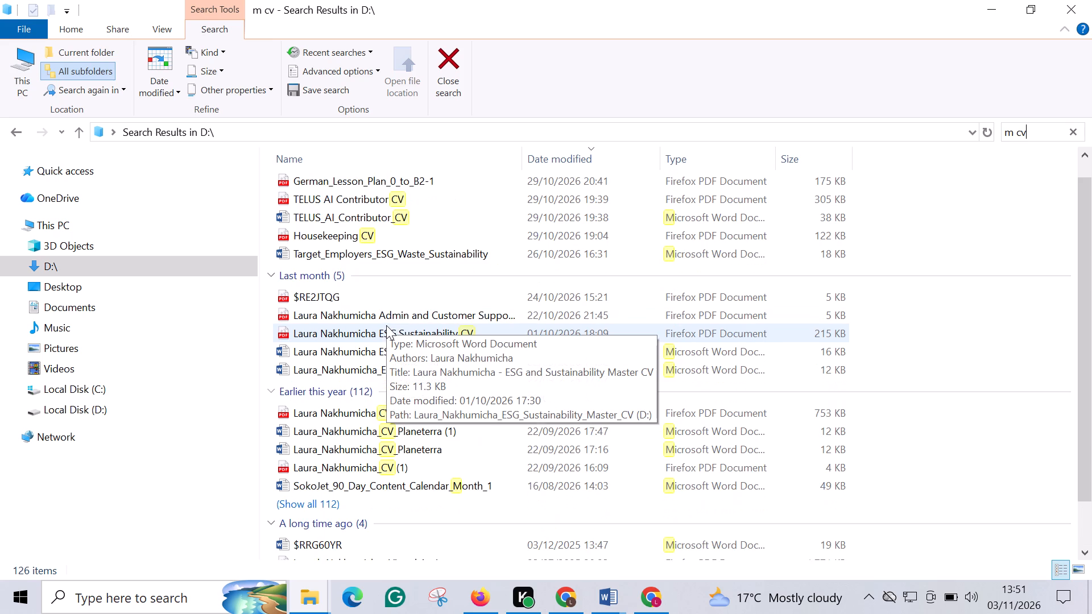
{"action": "scroll", "coordinate": [386, 325], "scroll_direction": "up", "scroll_amount": 4}
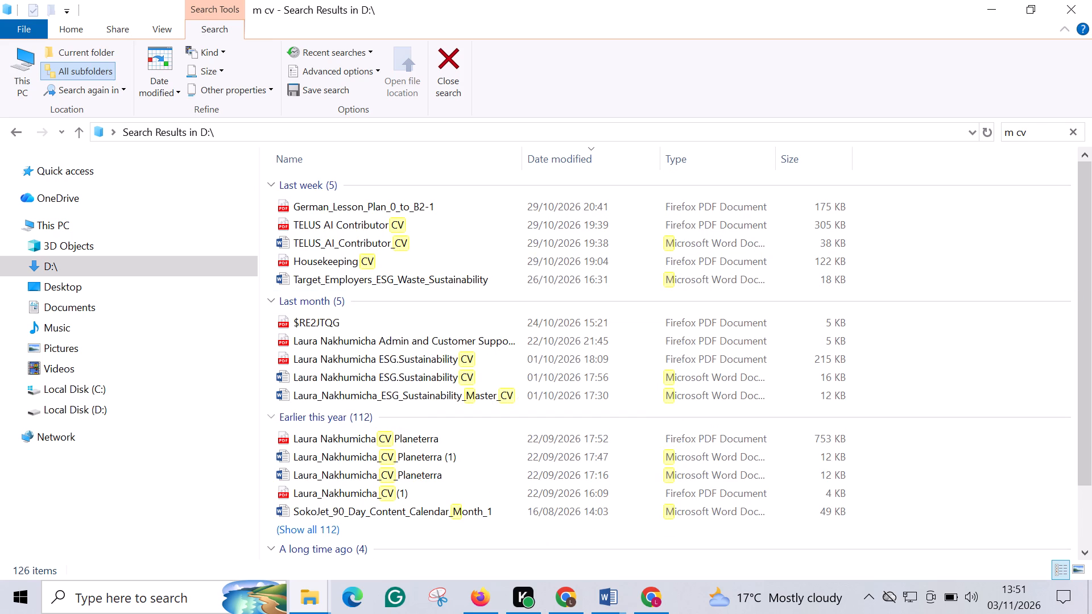
Clear the "m cv" search to return to the full D:\ folder listing.
{"action": "key", "text": "BackSpace"}
{"action": "key", "text": "BackSpace"}
{"action": "key", "text": "BackSpace"}
{"action": "key", "text": "BackSpace"}
{"action": "key", "text": "BackSpace"}
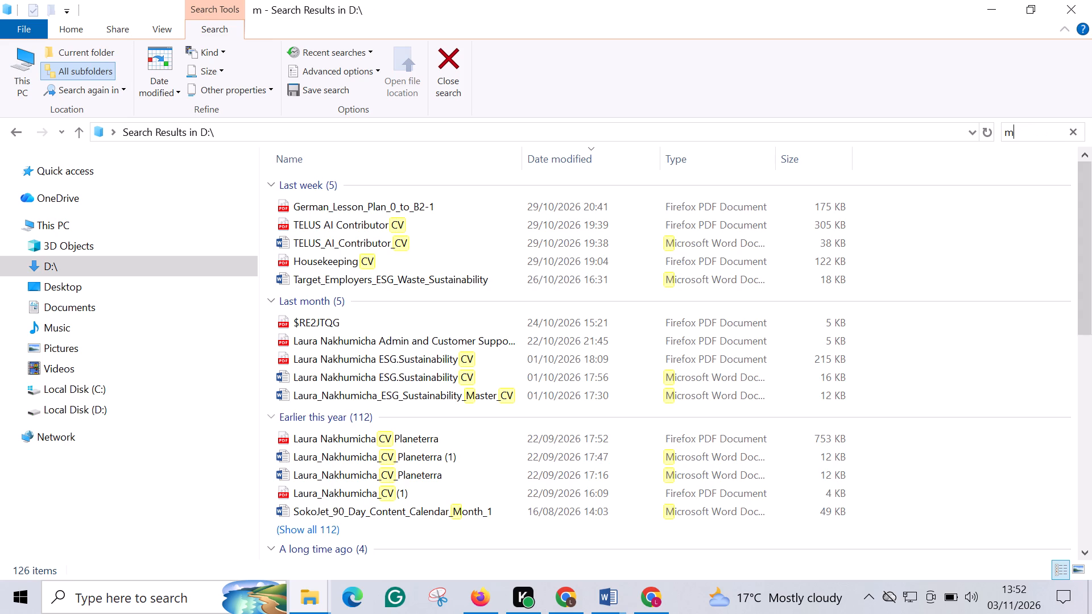
{"action": "key", "text": "BackSpace"}
{"action": "key", "text": "BackSpace"}
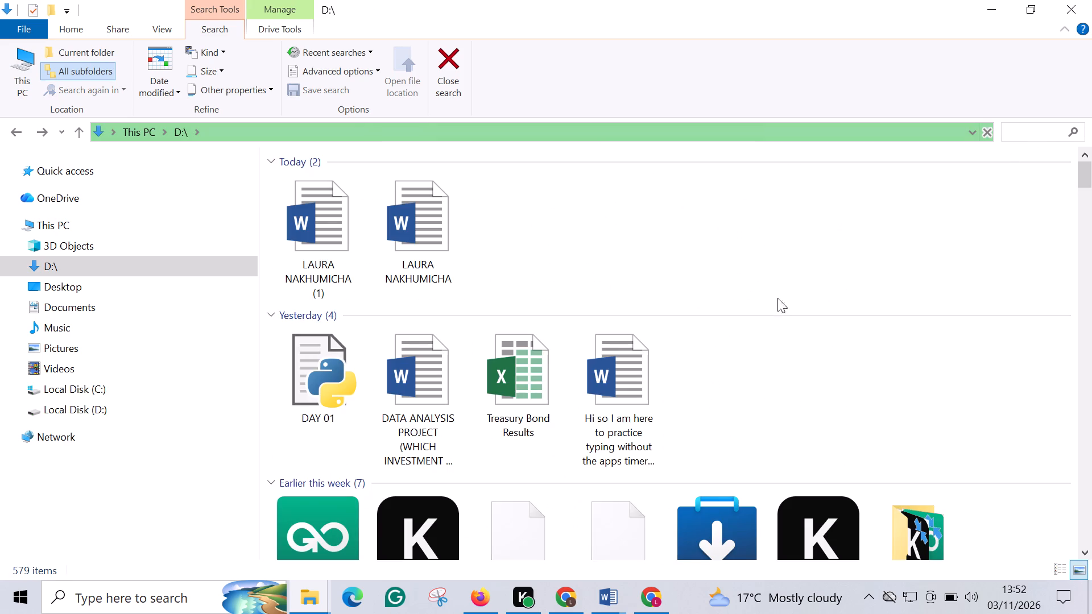
Switch to Chrome, open the LinkedIn notifications and look through the recent entries.
{"action": "left_click", "coordinate": [569, 598]}
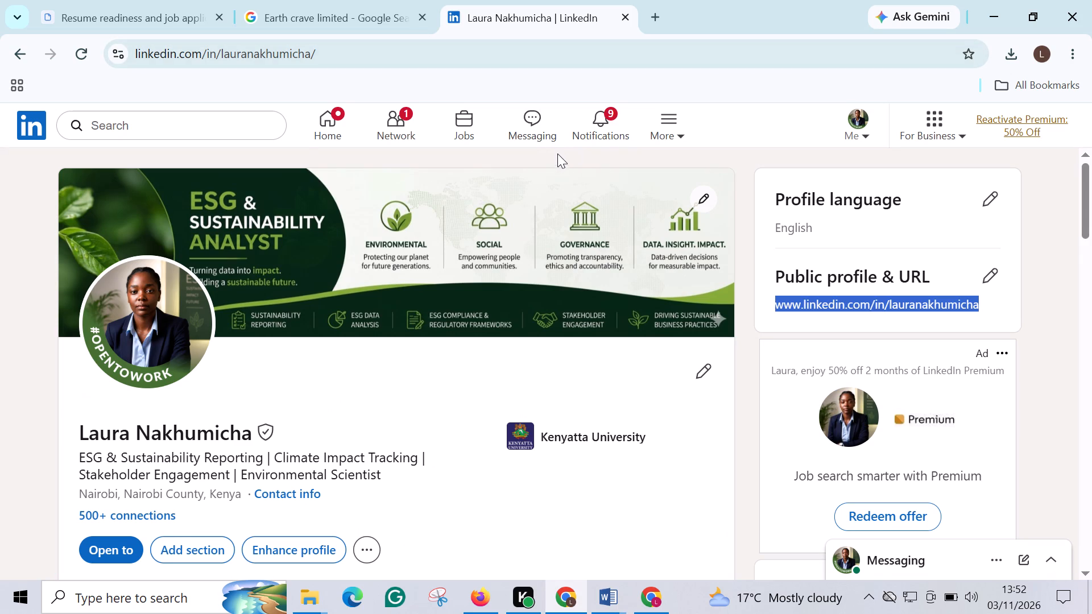
{"action": "left_click", "coordinate": [599, 130]}
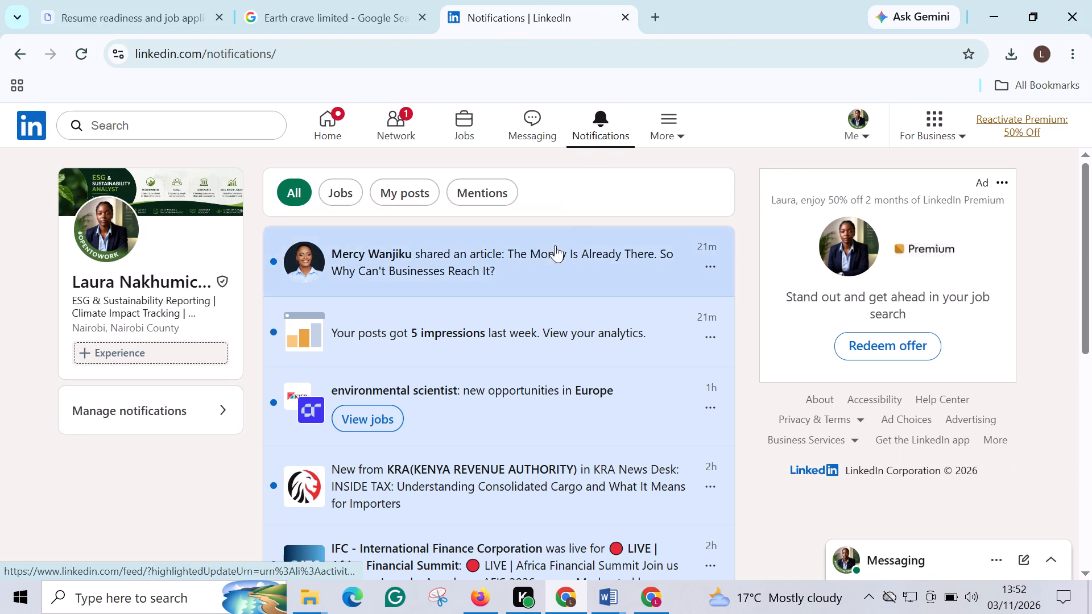
{"action": "scroll", "coordinate": [487, 305], "scroll_direction": "down", "scroll_amount": 4}
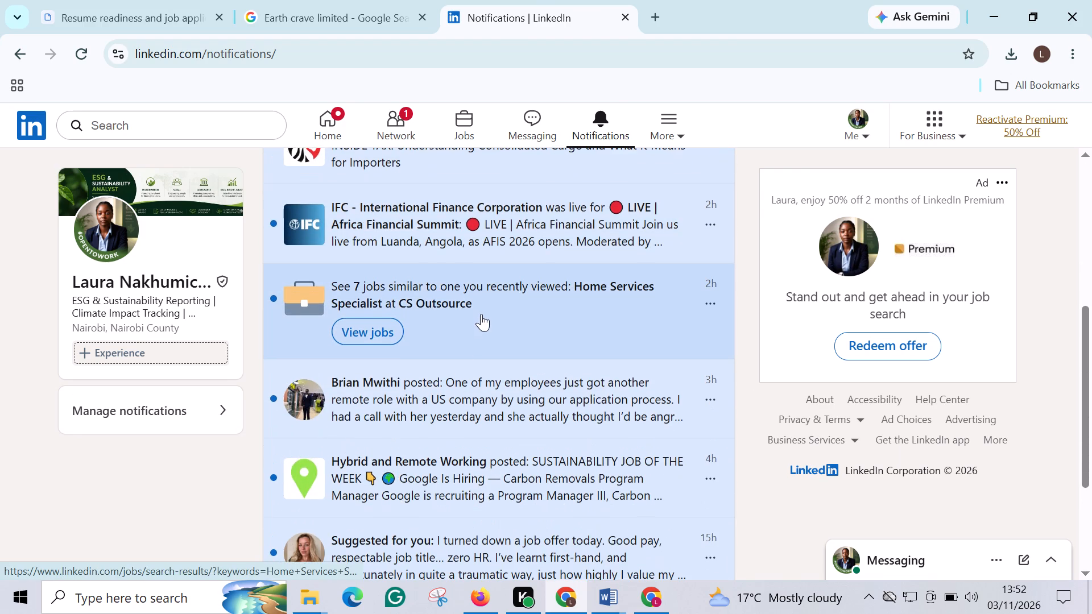
{"action": "scroll", "coordinate": [481, 314], "scroll_direction": "down", "scroll_amount": 1}
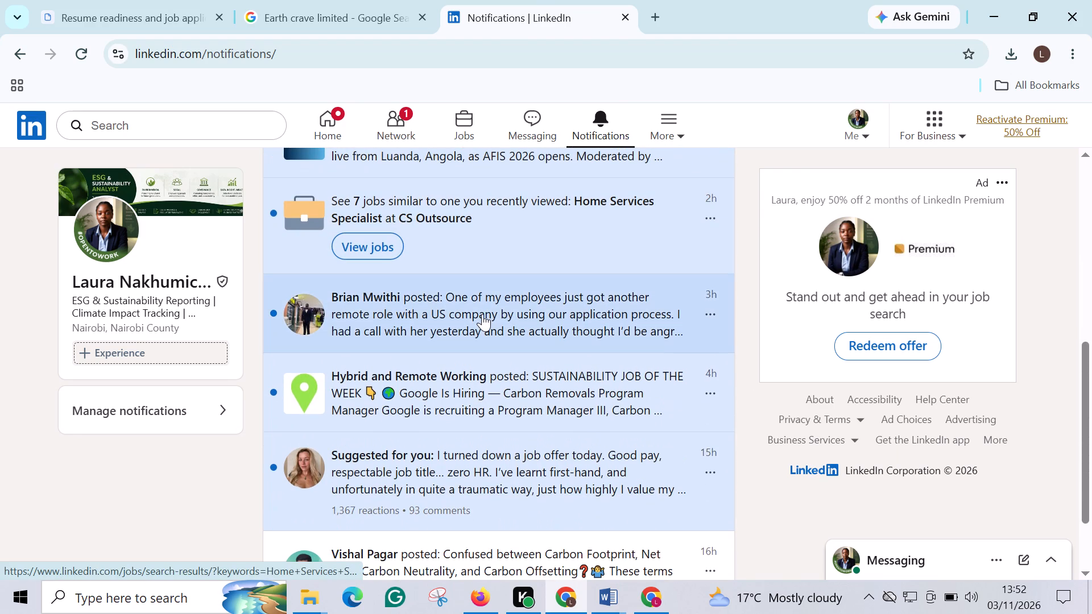
{"action": "scroll", "coordinate": [482, 314], "scroll_direction": "down", "scroll_amount": 2}
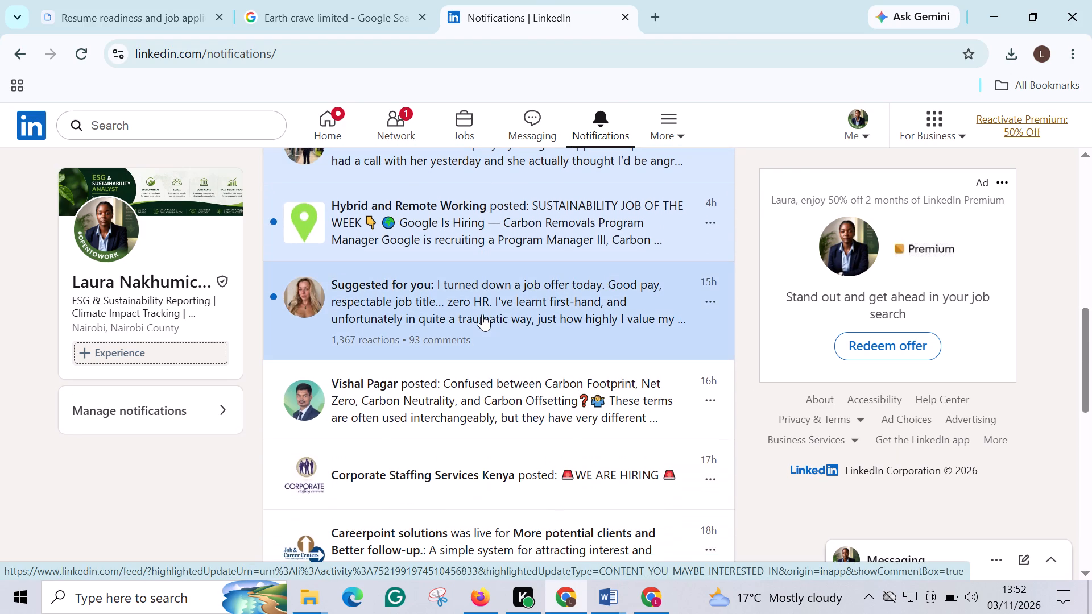
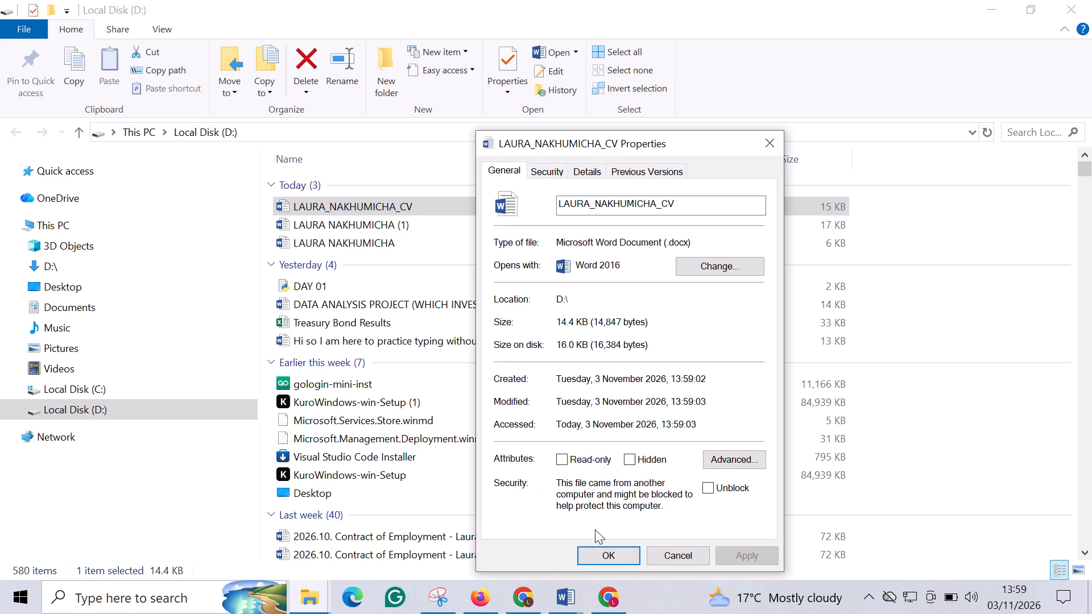
{"action": "left_click", "coordinate": [313, 591]}
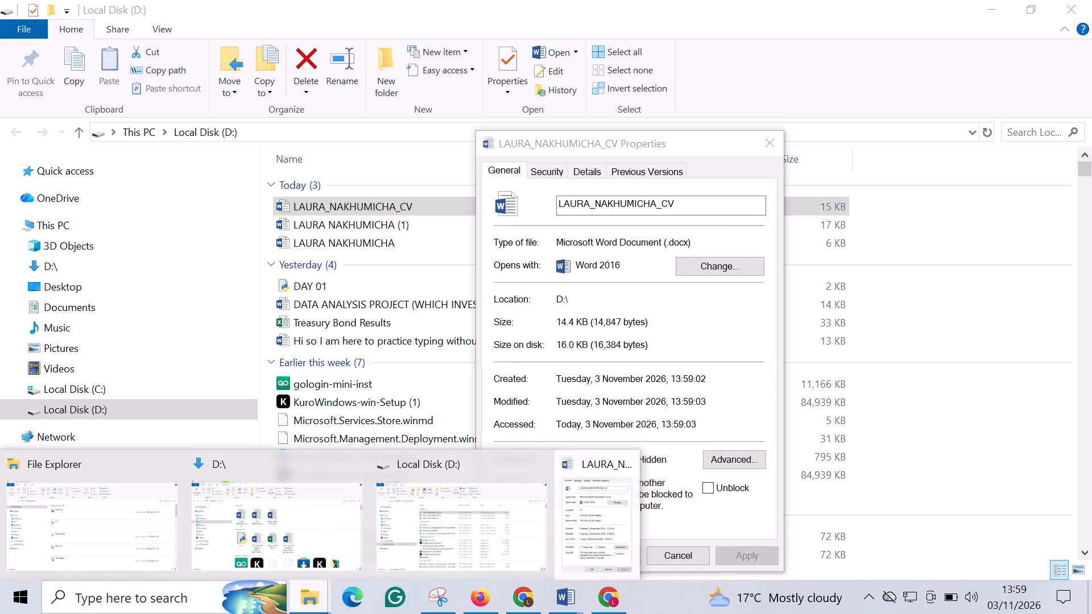
{"action": "left_click", "coordinate": [774, 146]}
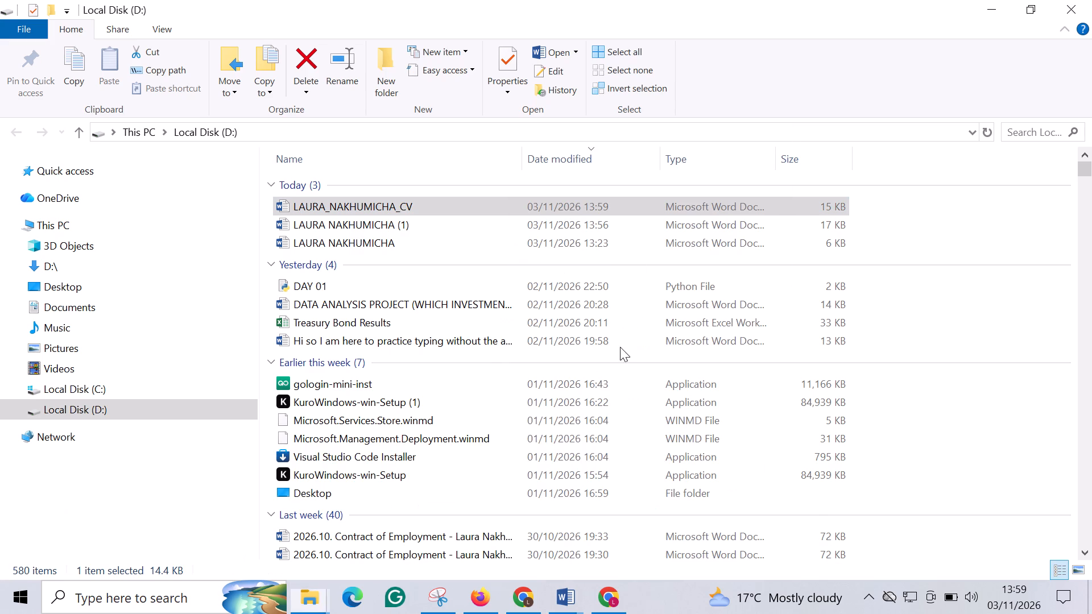
Launch the Kuro application from the recently added programs.
{"action": "left_click", "coordinate": [15, 596]}
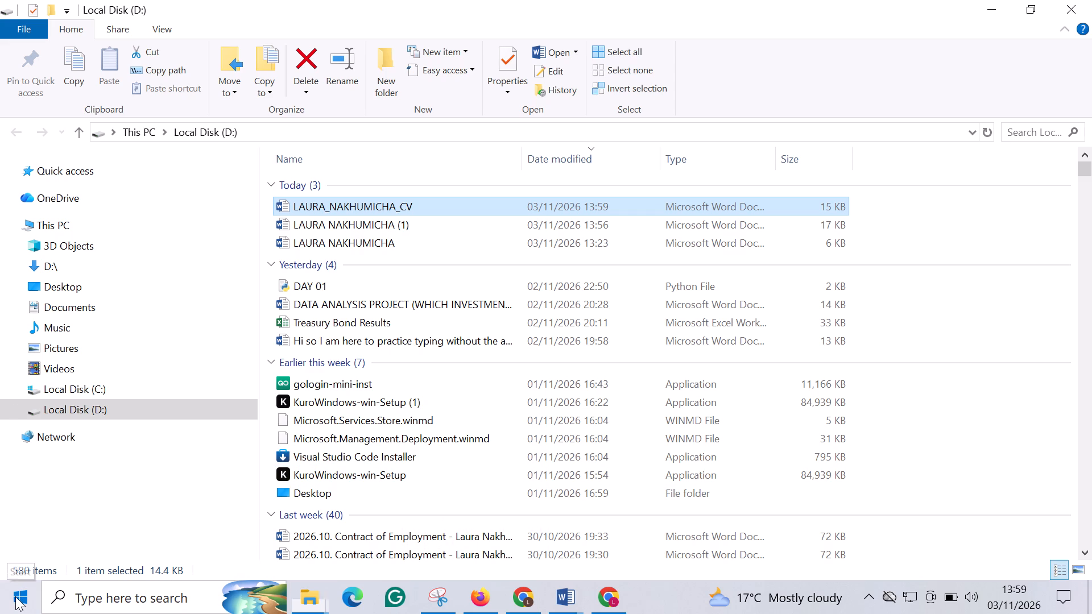
{"action": "double_click", "coordinate": [105, 122]}
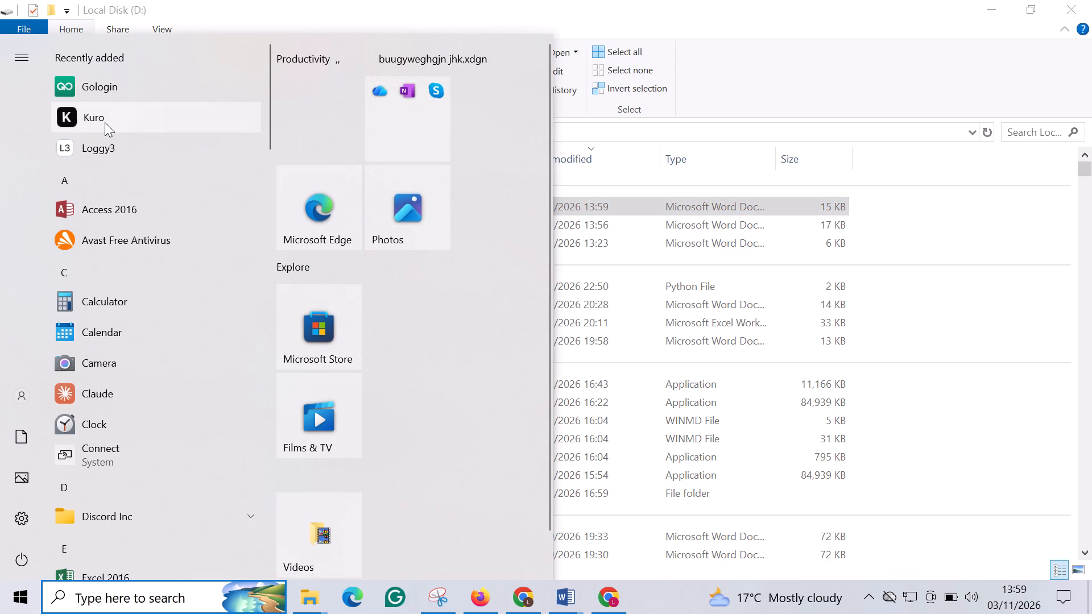
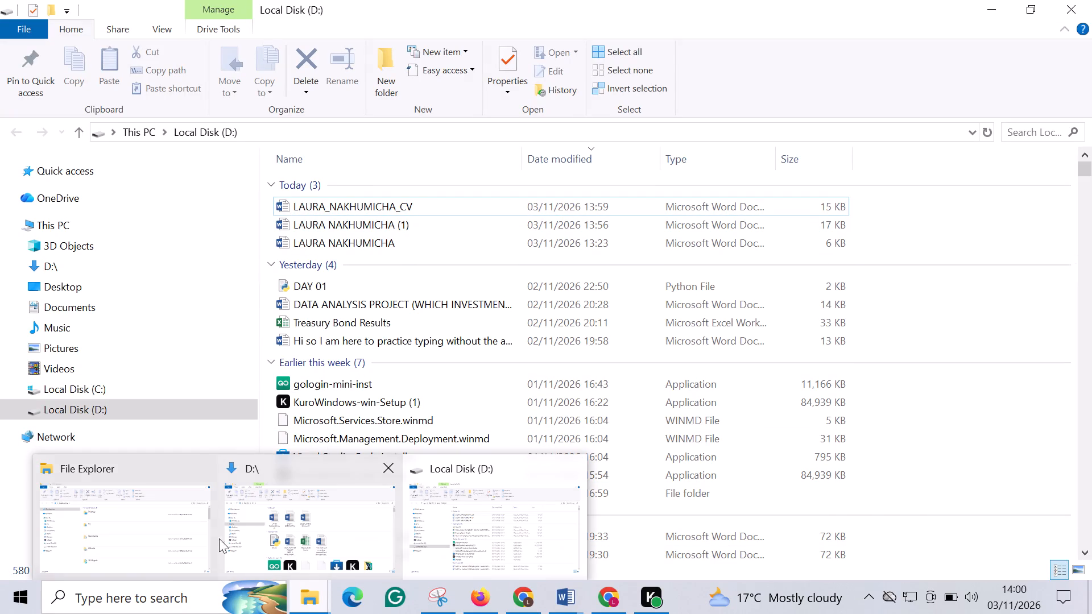
Open the newest downloaded CV document from the D:\ folder in Word and enable editing.
{"action": "left_click", "coordinate": [328, 528]}
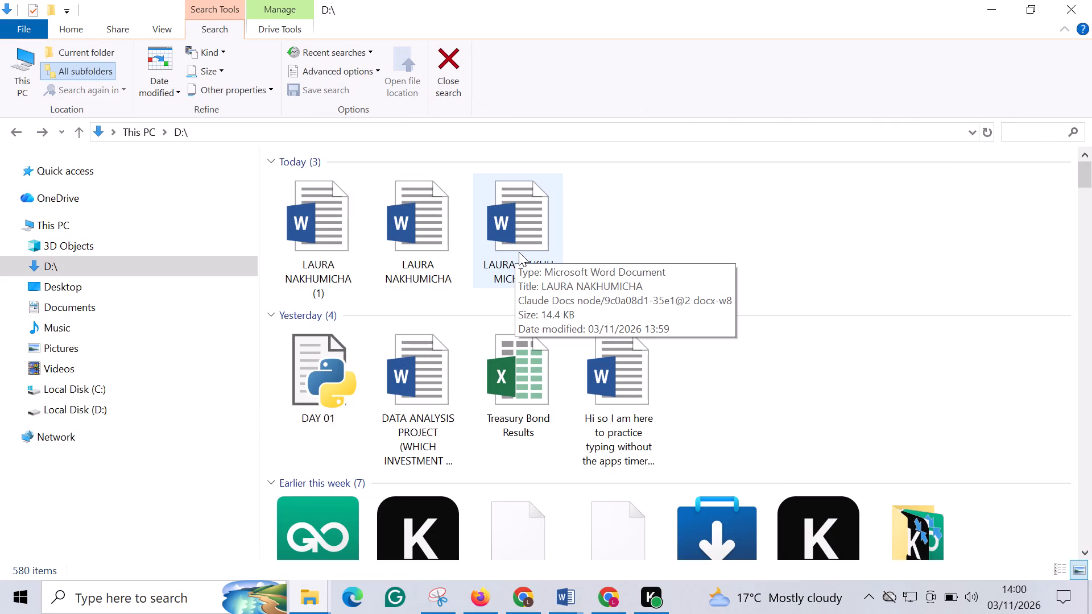
{"action": "double_click", "coordinate": [510, 234]}
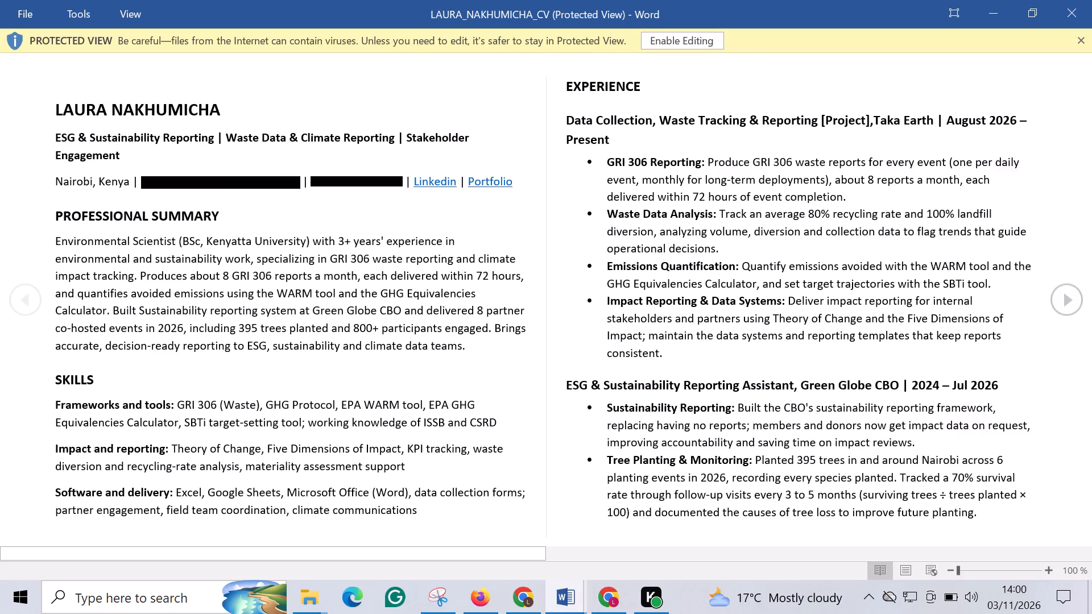
{"action": "left_click", "coordinate": [670, 42]}
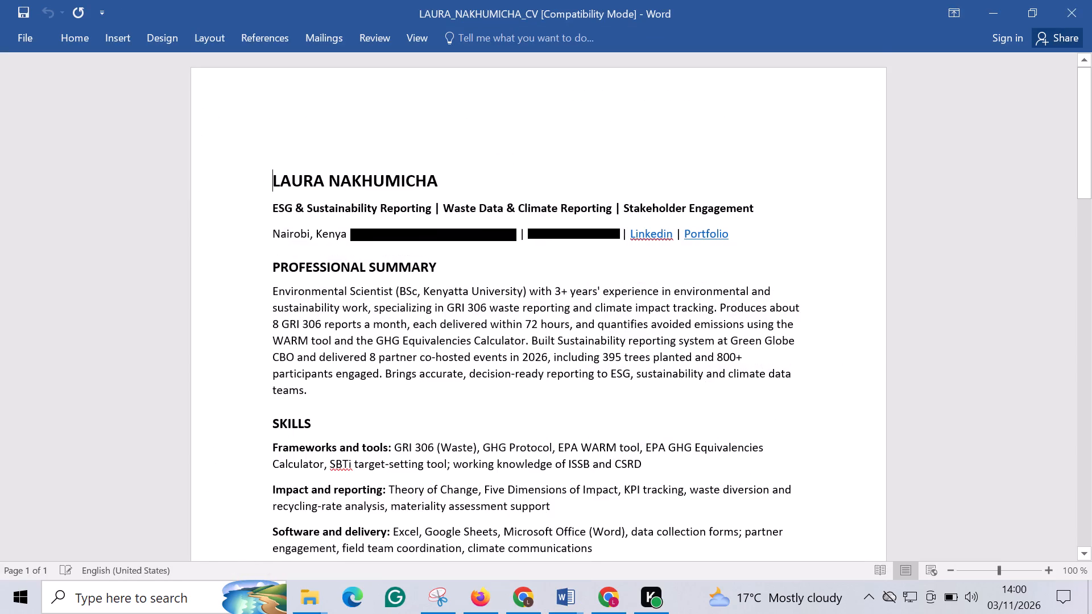
Read through the downloaded CV from the professional summary to the certifications, checking its wording and layout.
{"action": "scroll", "coordinate": [436, 226], "scroll_direction": "down", "scroll_amount": 4}
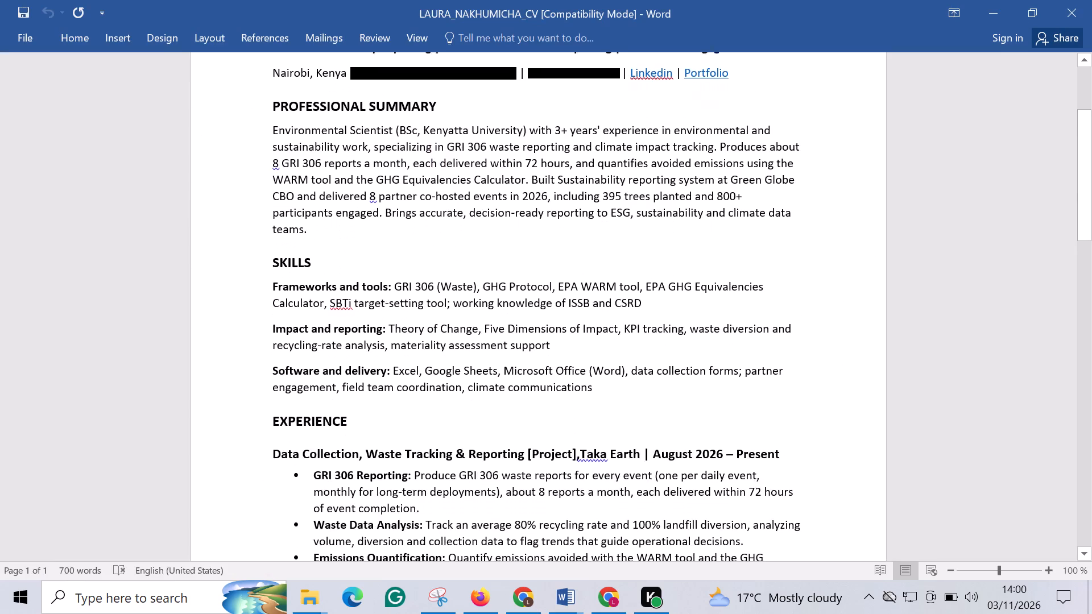
{"action": "scroll", "coordinate": [444, 274], "scroll_direction": "down", "scroll_amount": 8}
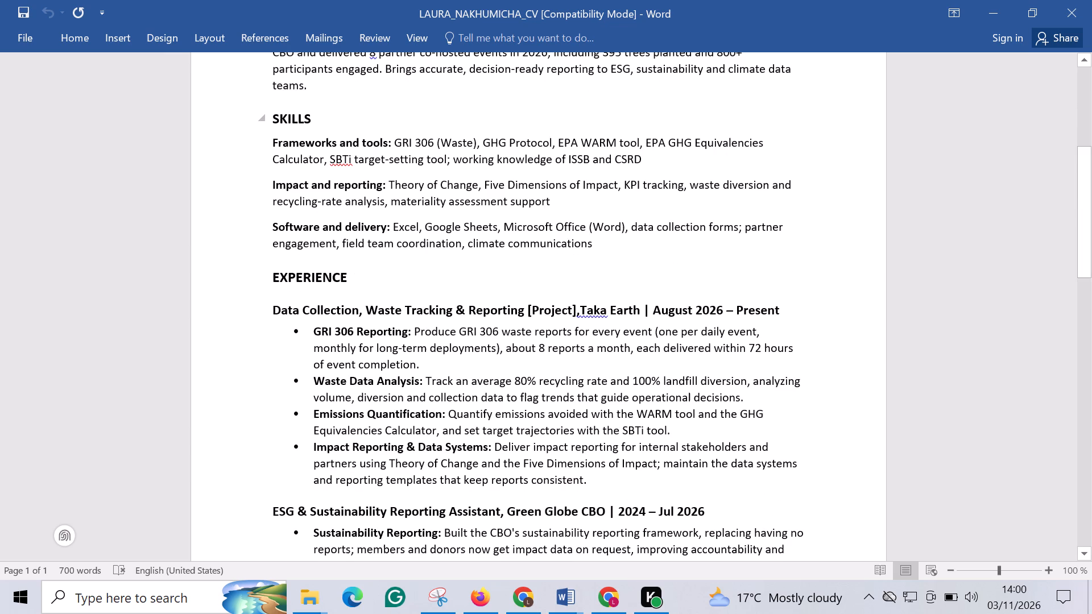
{"action": "scroll", "coordinate": [445, 274], "scroll_direction": "down", "scroll_amount": 7}
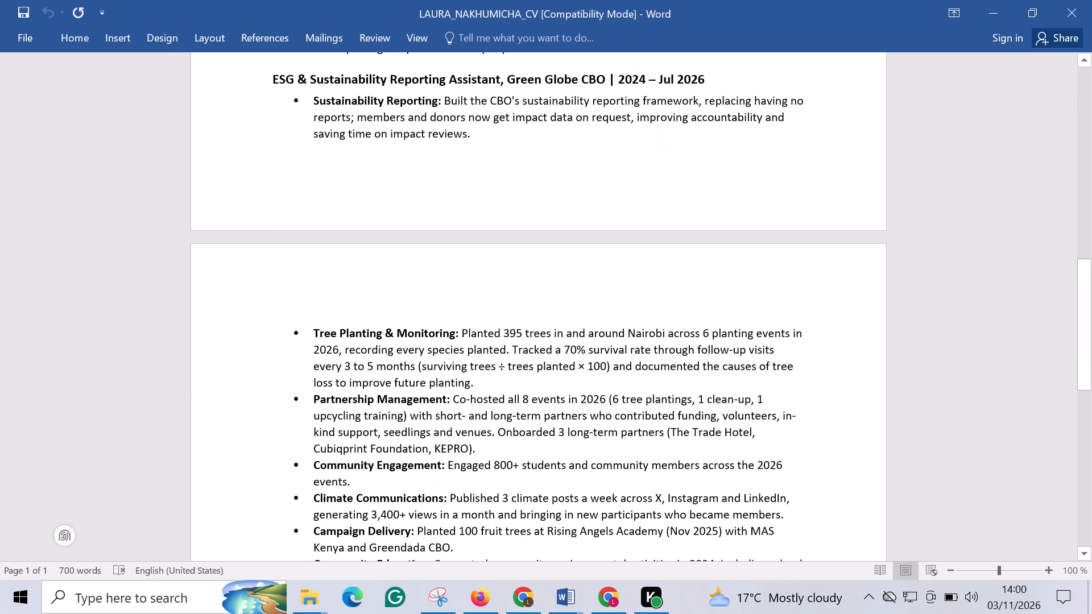
{"action": "left_click_drag", "start_coordinate": [386, 115], "coordinate": [417, 115]}
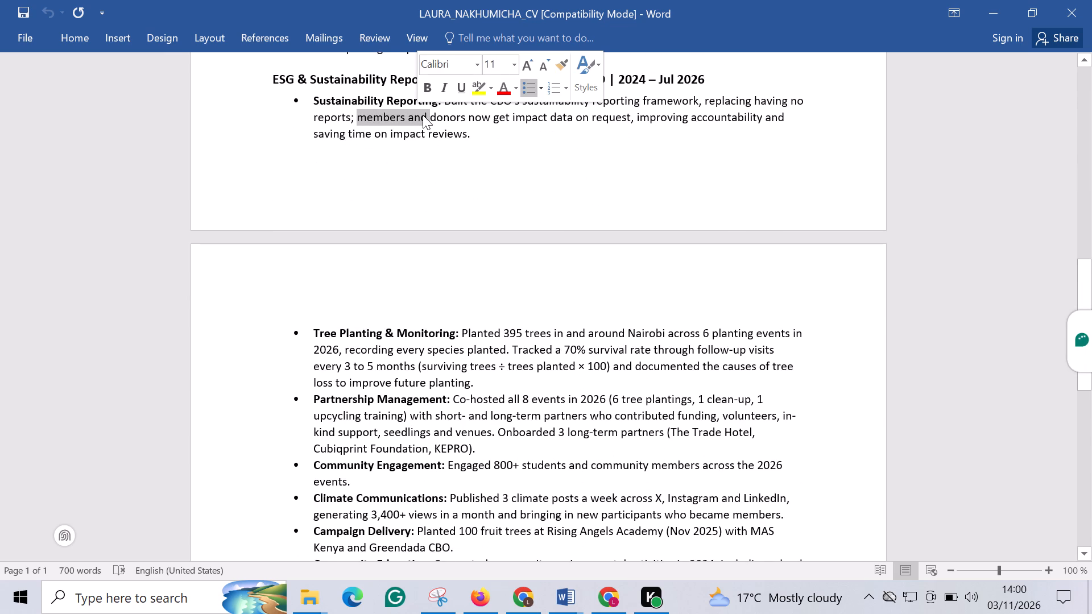
{"action": "left_click", "coordinate": [480, 186]}
{"action": "scroll", "coordinate": [480, 185], "scroll_direction": "down", "scroll_amount": 3}
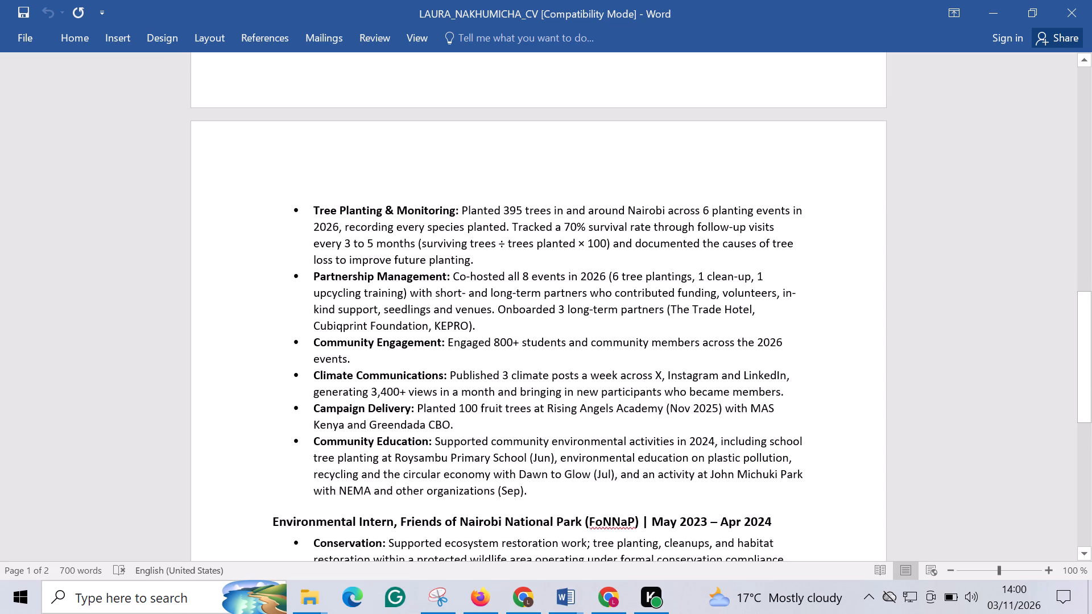
{"action": "scroll", "coordinate": [481, 189], "scroll_direction": "down", "scroll_amount": 7}
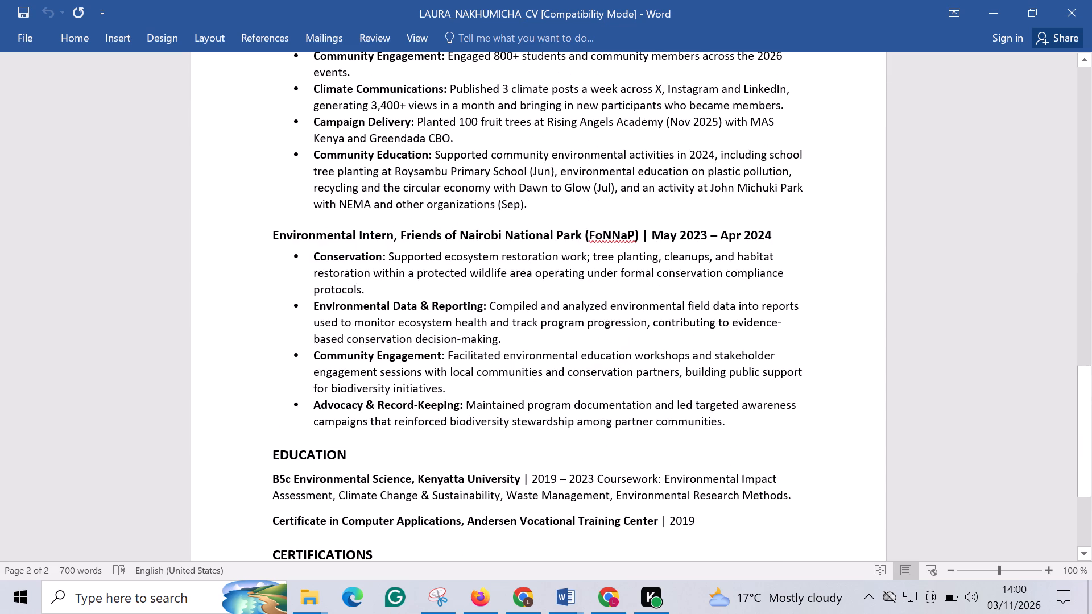
{"action": "scroll", "coordinate": [406, 267], "scroll_direction": "down", "scroll_amount": 3}
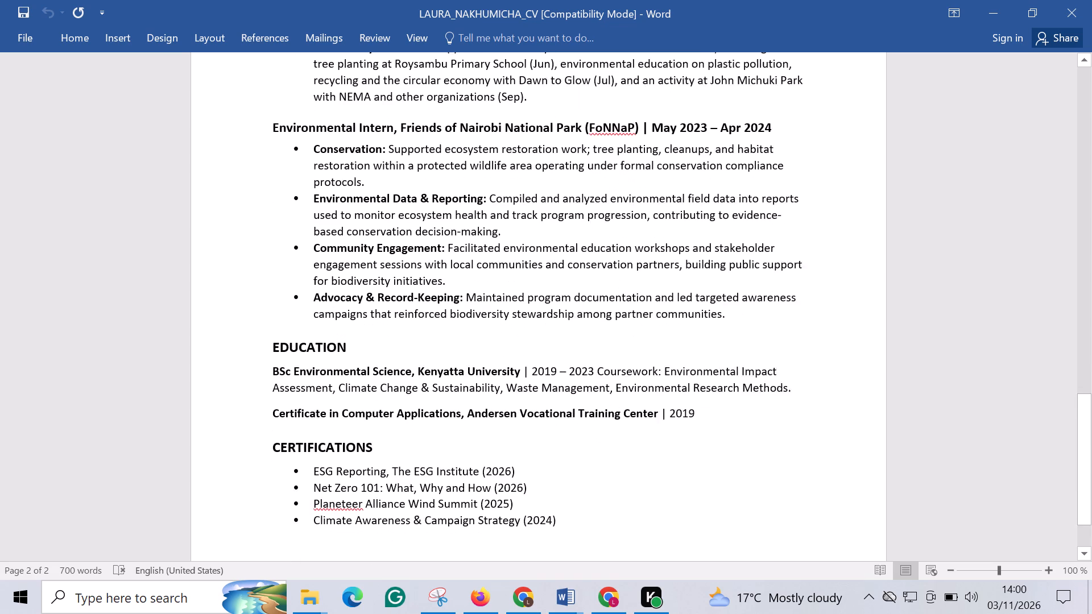
{"action": "scroll", "coordinate": [402, 283], "scroll_direction": "down", "scroll_amount": 2}
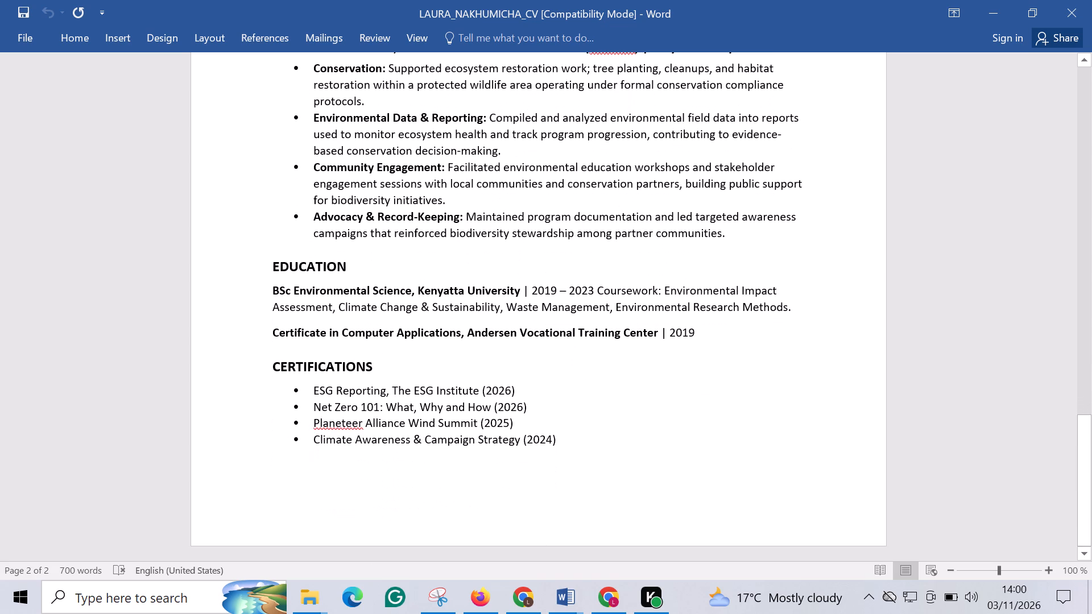
Change the font of the entire CV to Times New Roman.
{"action": "key", "text": "ctrl+a"}
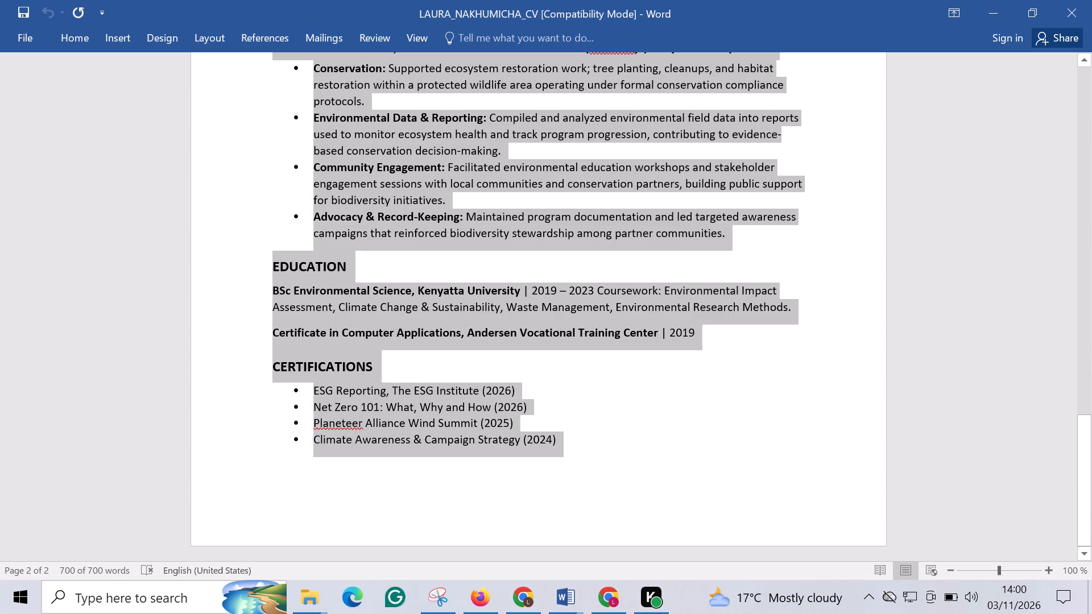
{"action": "left_click", "coordinate": [85, 28]}
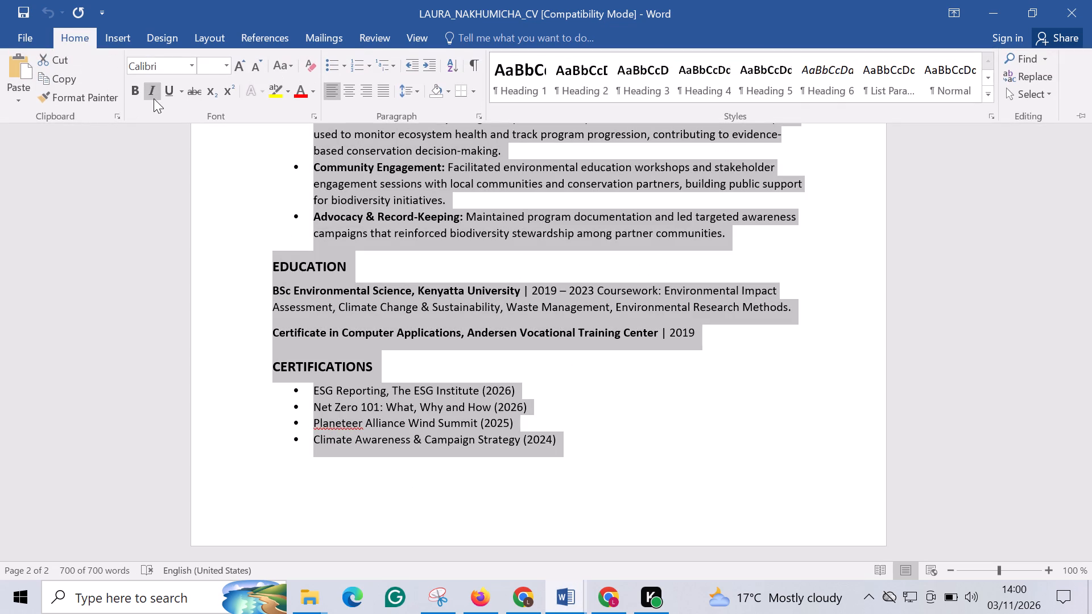
{"action": "left_click", "coordinate": [191, 68]}
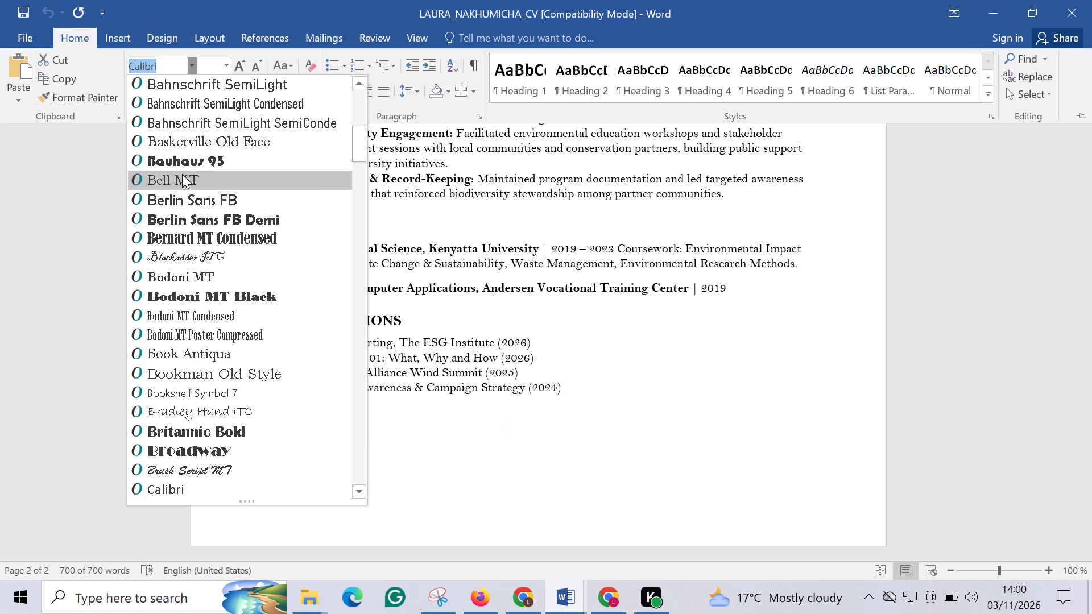
{"action": "scroll", "coordinate": [197, 234], "scroll_direction": "up", "scroll_amount": 4}
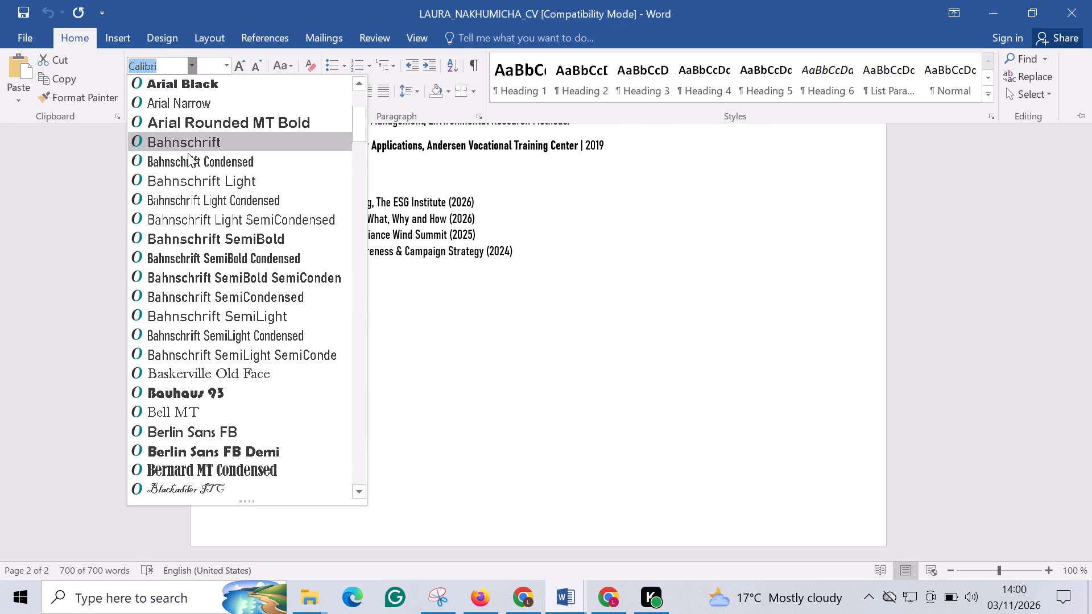
{"action": "scroll", "coordinate": [195, 239], "scroll_direction": "down", "scroll_amount": 5}
{"action": "scroll", "coordinate": [199, 306], "scroll_direction": "down", "scroll_amount": 9}
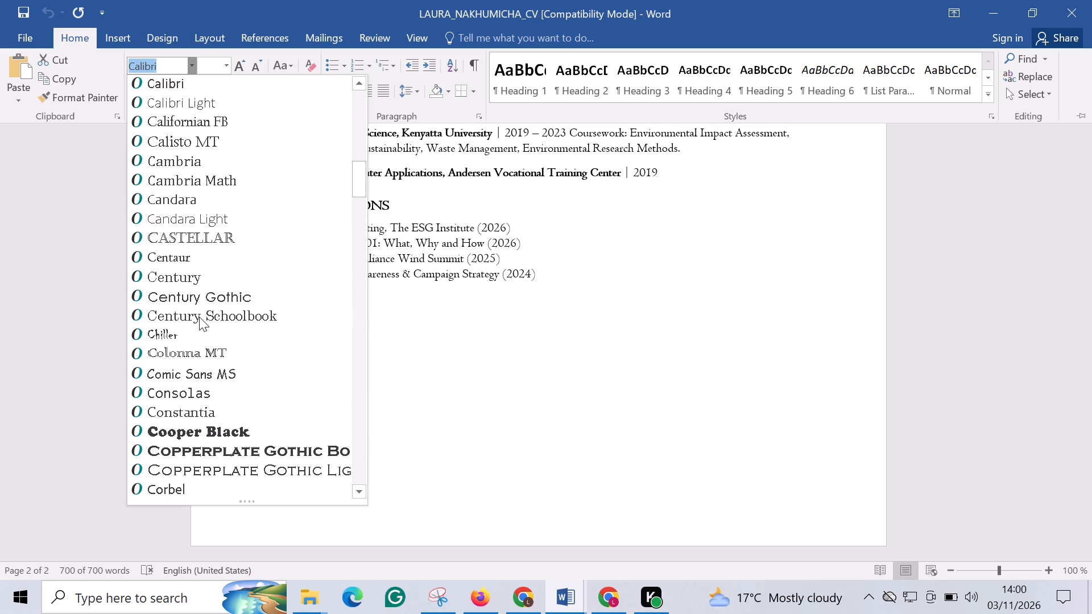
{"action": "scroll", "coordinate": [199, 317], "scroll_direction": "down", "scroll_amount": 11}
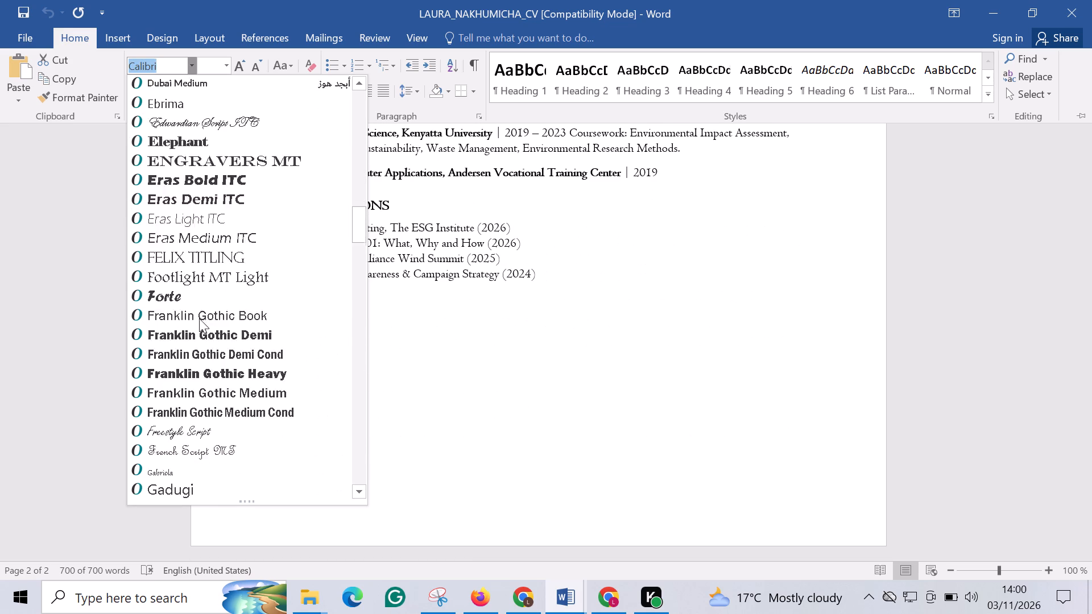
{"action": "scroll", "coordinate": [201, 322], "scroll_direction": "down", "scroll_amount": 7}
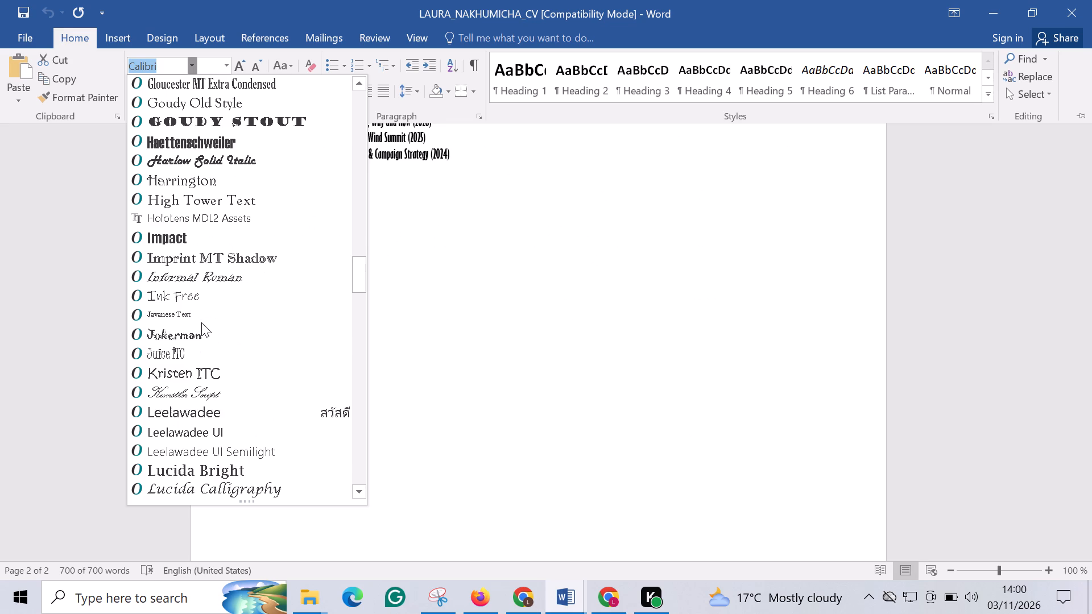
{"action": "scroll", "coordinate": [201, 322], "scroll_direction": "down", "scroll_amount": 5}
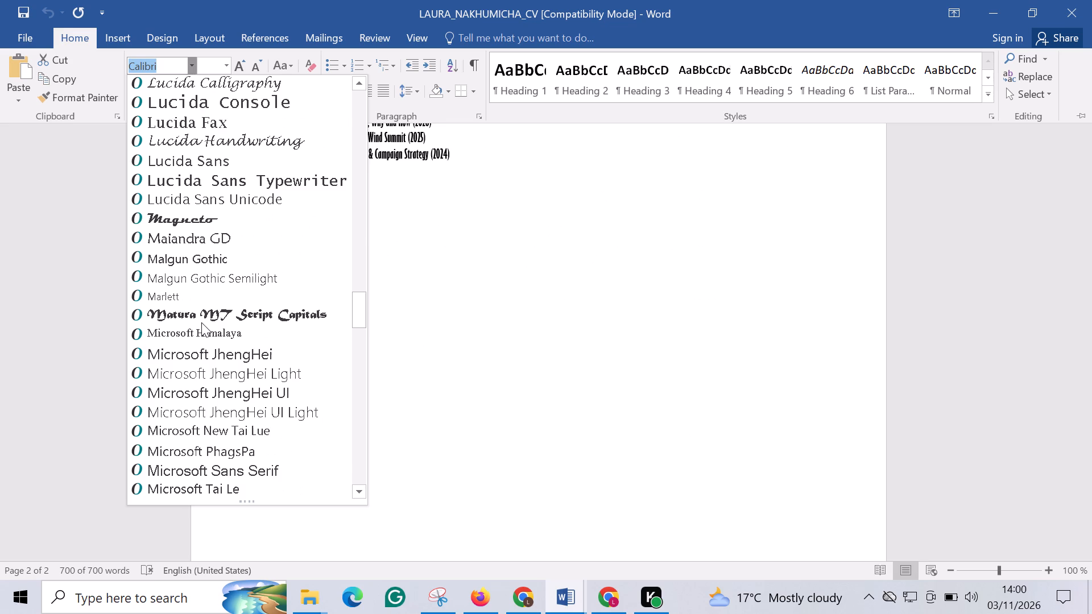
{"action": "scroll", "coordinate": [201, 322], "scroll_direction": "down", "scroll_amount": 15}
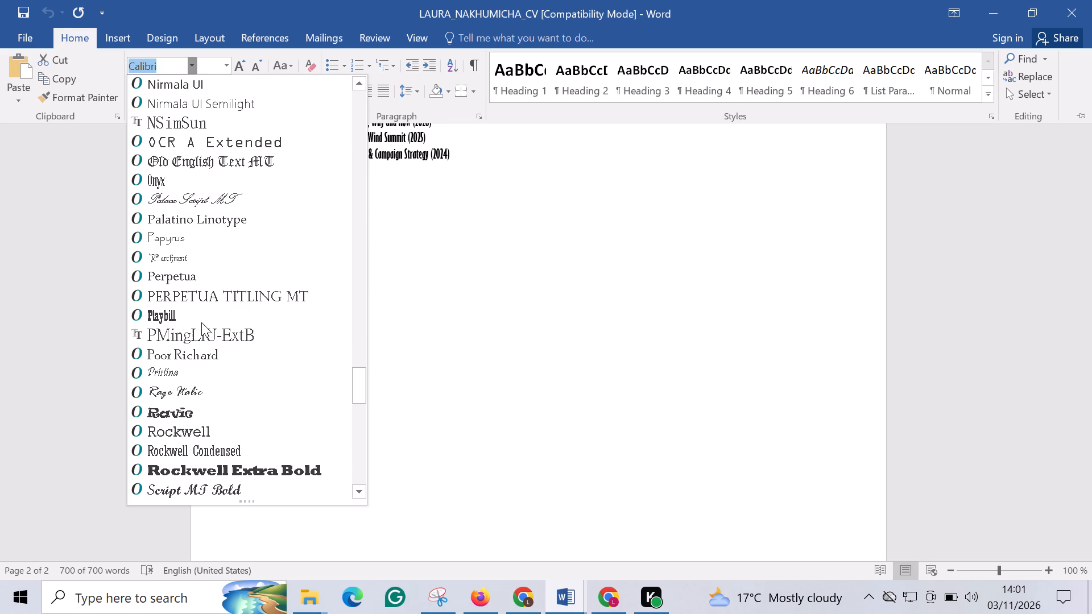
{"action": "scroll", "coordinate": [201, 322], "scroll_direction": "down", "scroll_amount": 13}
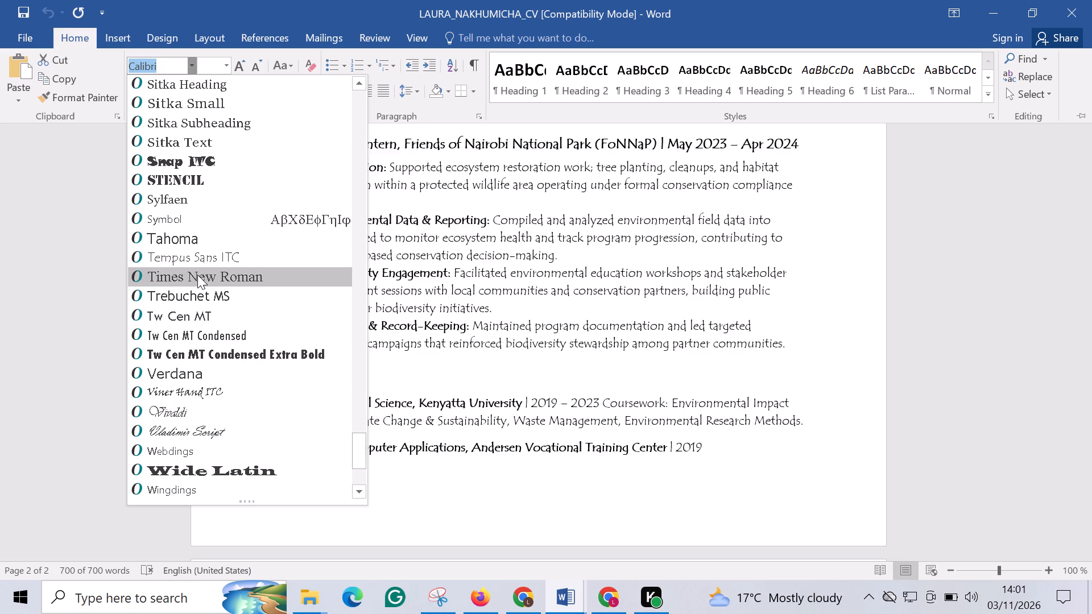
{"action": "left_click", "coordinate": [197, 275]}
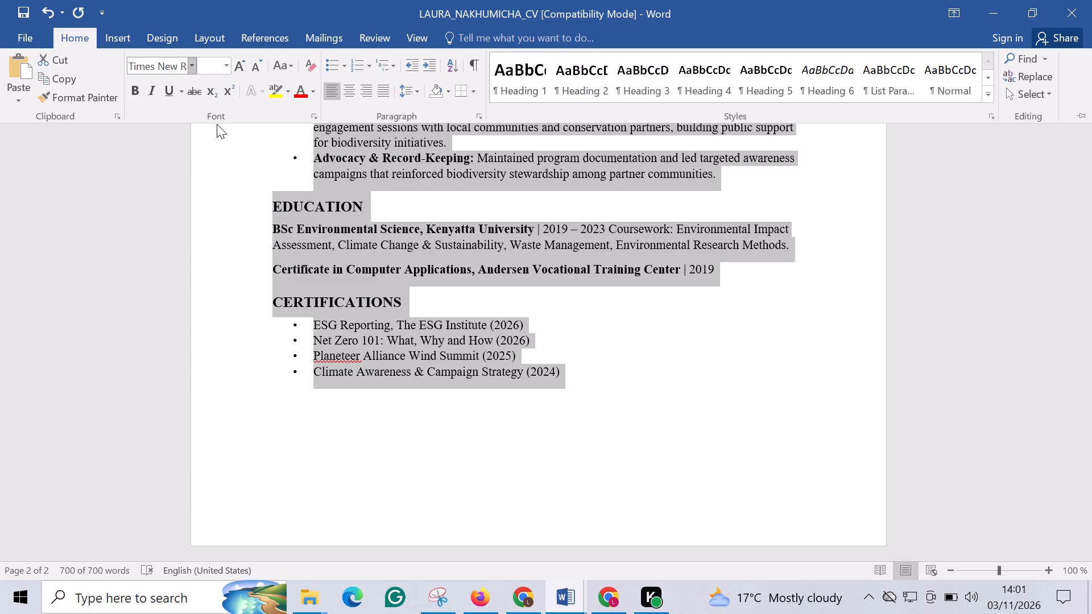
Set the font size of the entire CV text to 12 and clear the selection.
{"action": "left_click", "coordinate": [224, 64]}
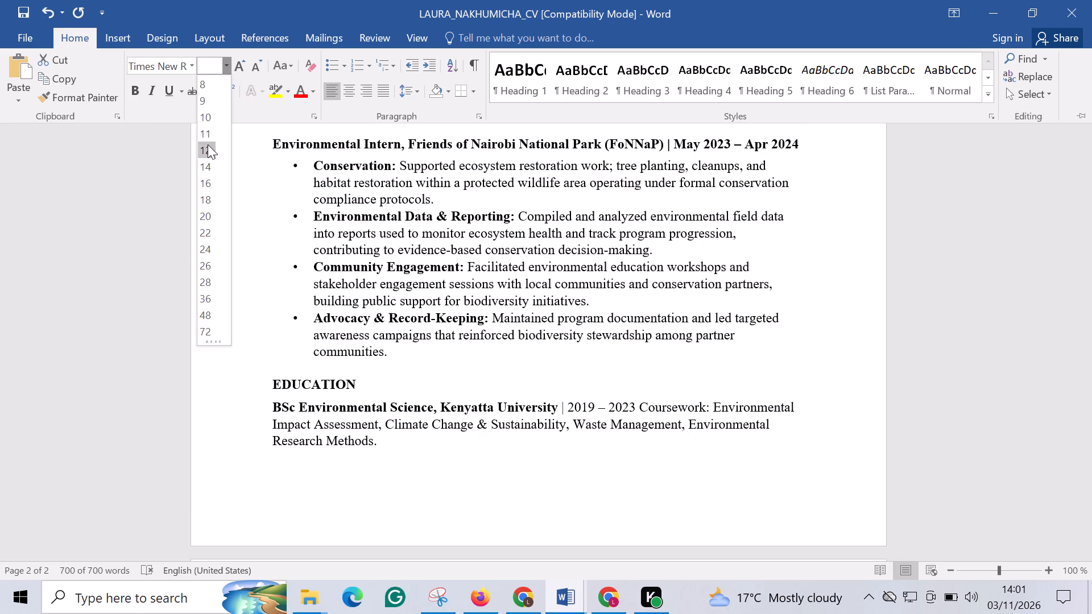
{"action": "left_click", "coordinate": [208, 144]}
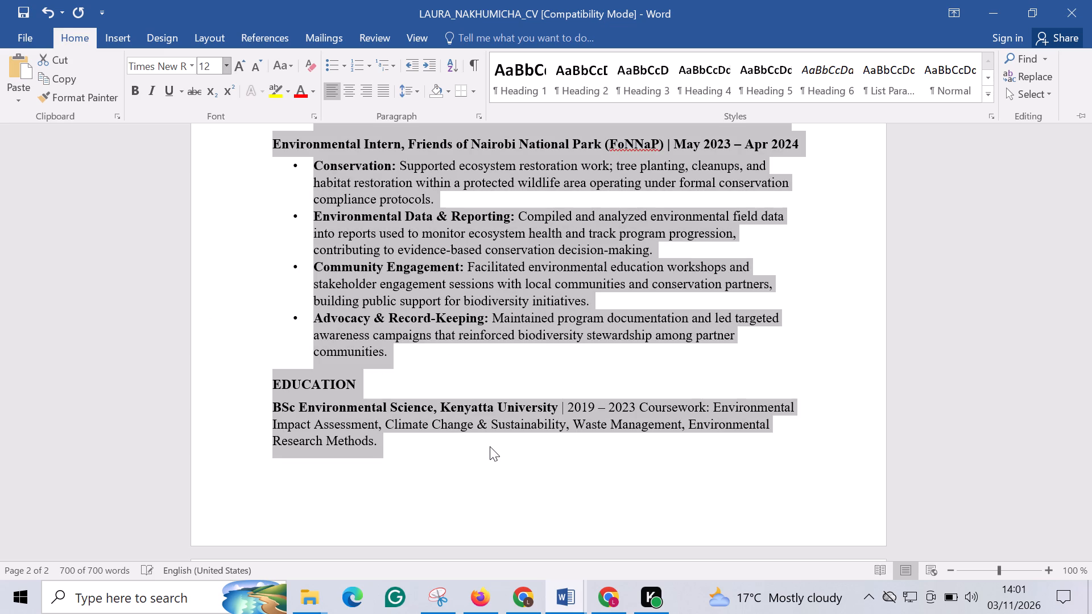
{"action": "left_click", "coordinate": [497, 460]}
{"action": "left_click", "coordinate": [518, 371]}
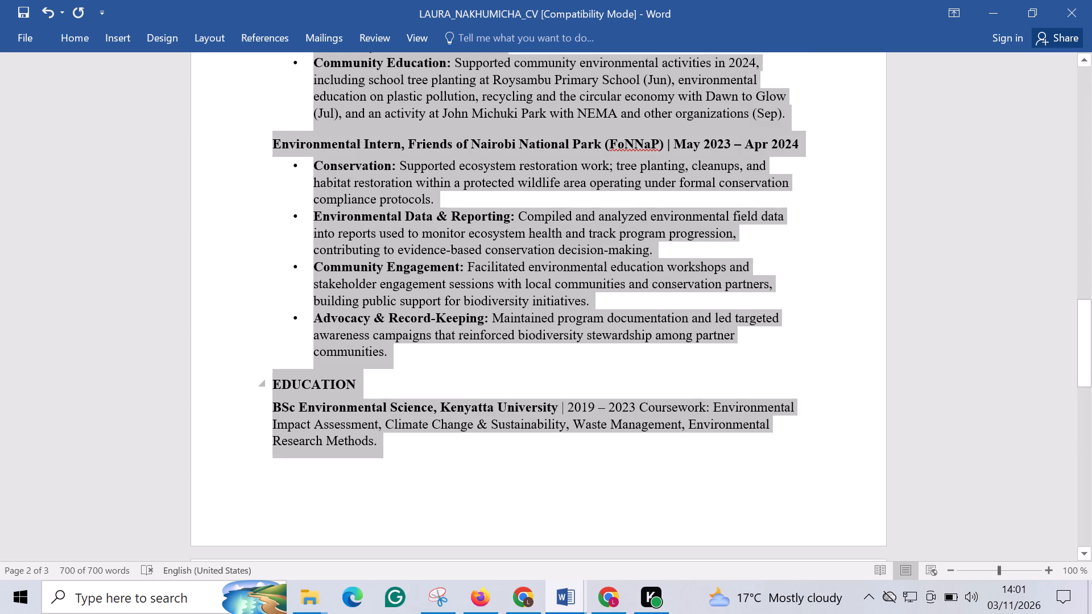
Check how the reformatted CV flows across its pages, from the certifications back to the name heading.
{"action": "scroll", "coordinate": [470, 334], "scroll_direction": "down", "scroll_amount": 10}
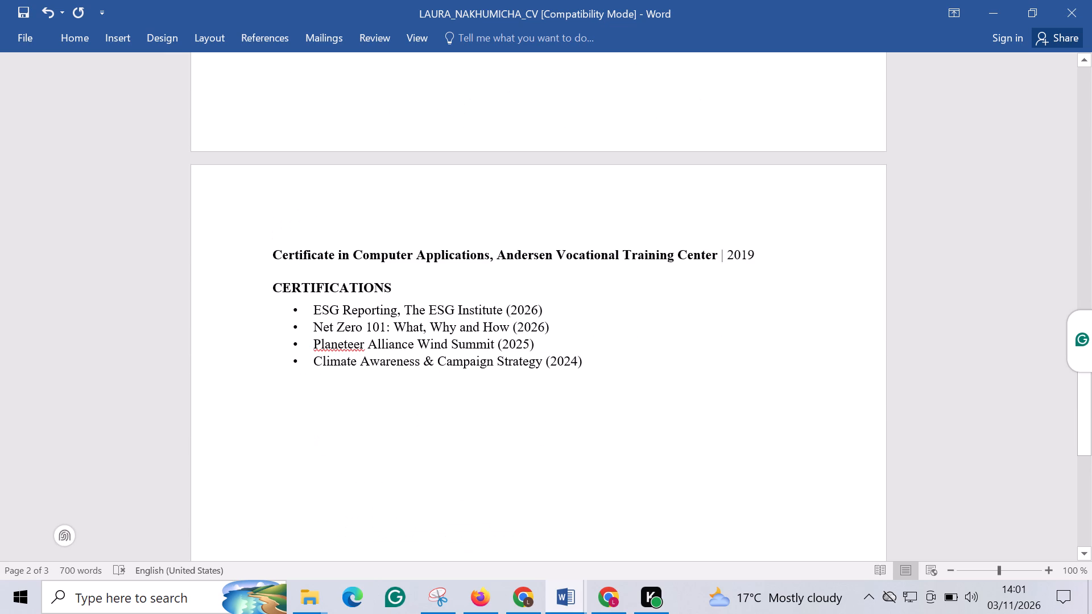
{"action": "scroll", "coordinate": [472, 372], "scroll_direction": "up", "scroll_amount": 19}
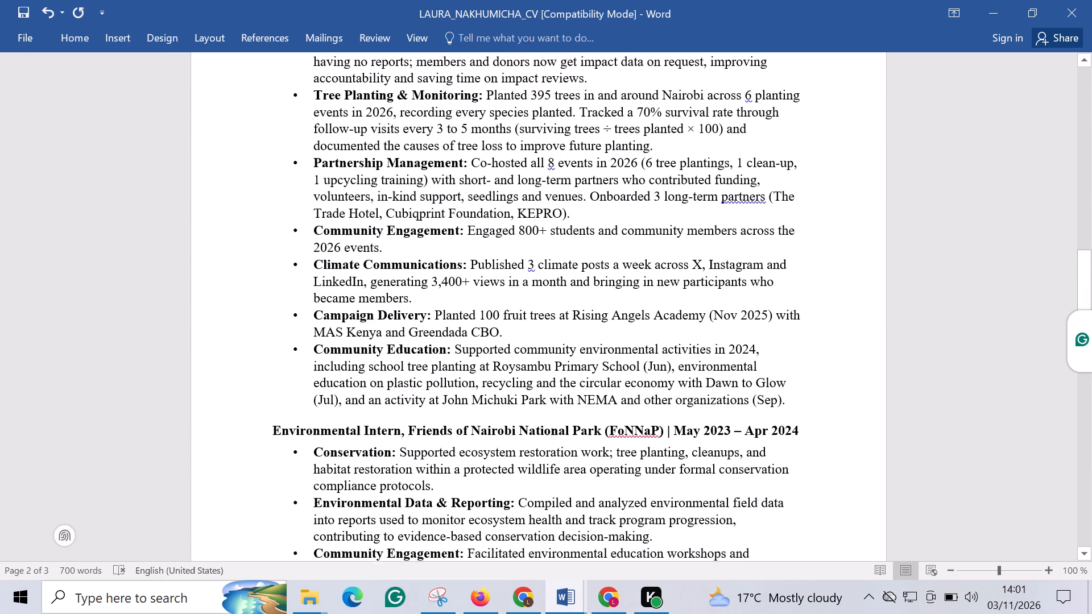
{"action": "scroll", "coordinate": [473, 373], "scroll_direction": "up", "scroll_amount": 17}
{"action": "scroll", "coordinate": [473, 373], "scroll_direction": "up", "scroll_amount": 6}
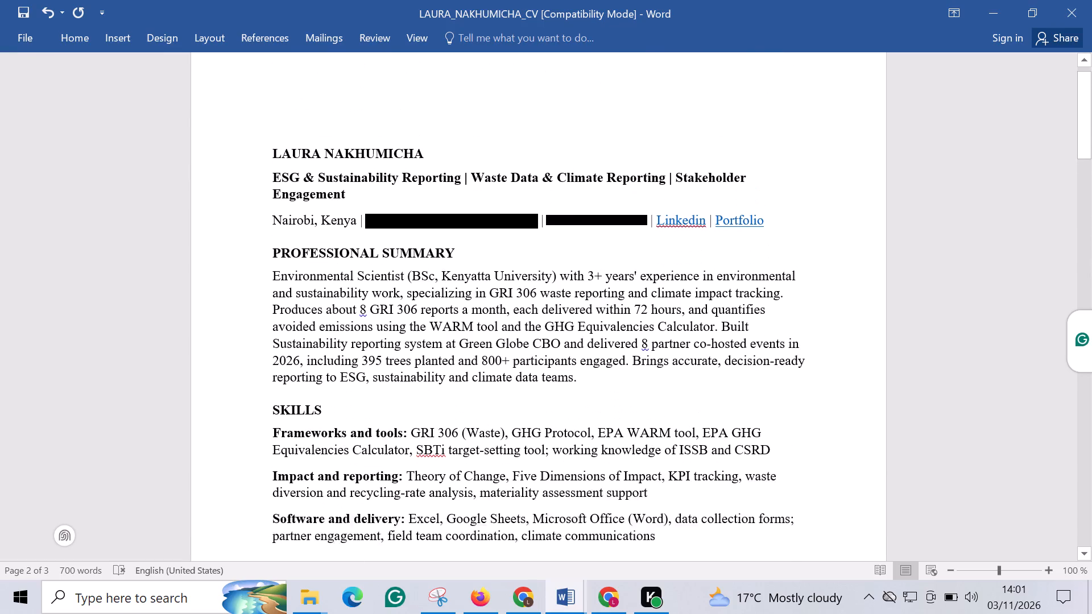
{"action": "scroll", "coordinate": [473, 373], "scroll_direction": "up", "scroll_amount": 6}
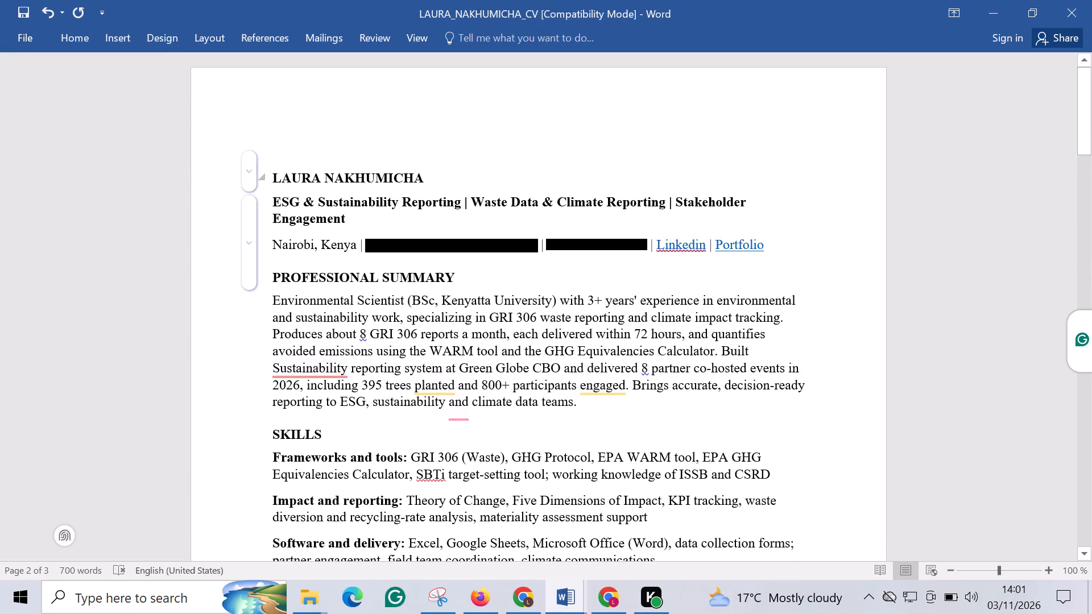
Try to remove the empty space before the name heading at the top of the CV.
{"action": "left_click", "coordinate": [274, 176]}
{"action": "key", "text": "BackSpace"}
Review the reformatted CV from the contact line to the certifications, checking the page breaks and overflow.
{"action": "scroll", "coordinate": [590, 111], "scroll_direction": "down", "scroll_amount": 4}
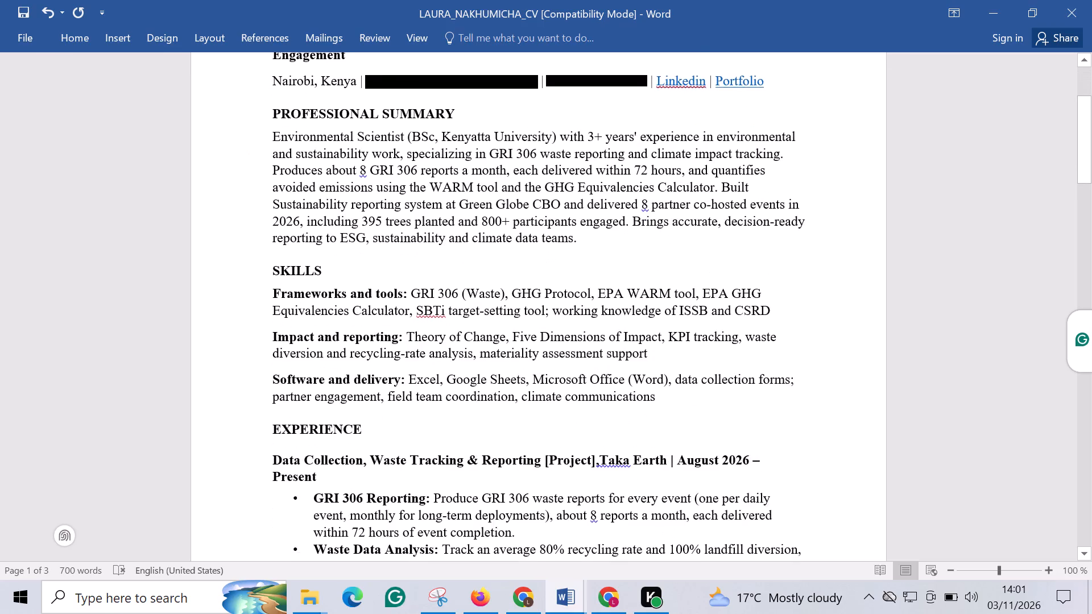
{"action": "scroll", "coordinate": [602, 142], "scroll_direction": "down", "scroll_amount": 12}
{"action": "scroll", "coordinate": [602, 142], "scroll_direction": "down", "scroll_amount": 13}
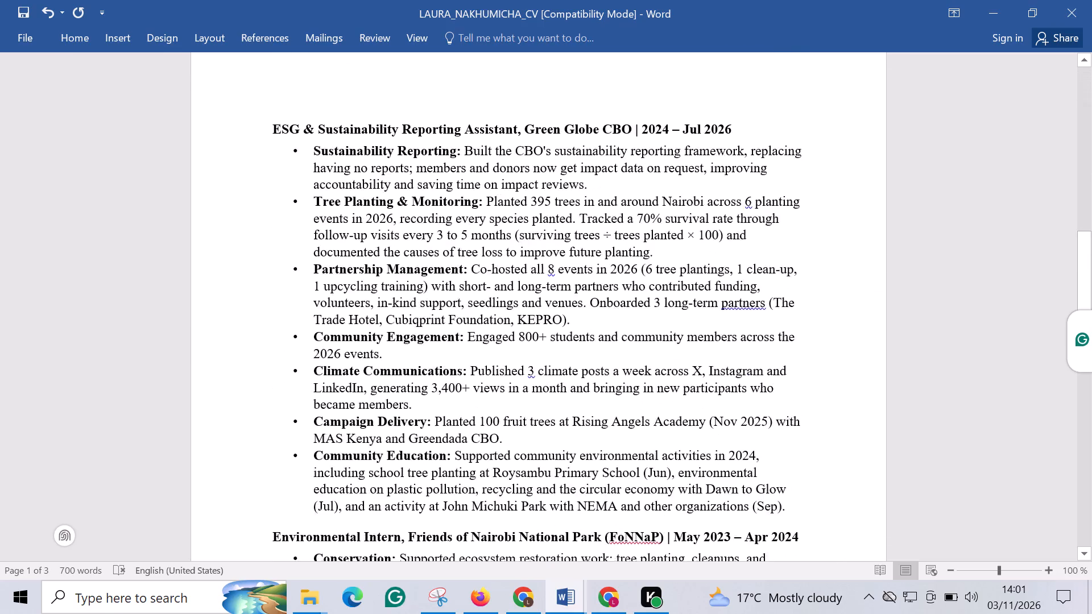
{"action": "scroll", "coordinate": [602, 142], "scroll_direction": "down", "scroll_amount": 10}
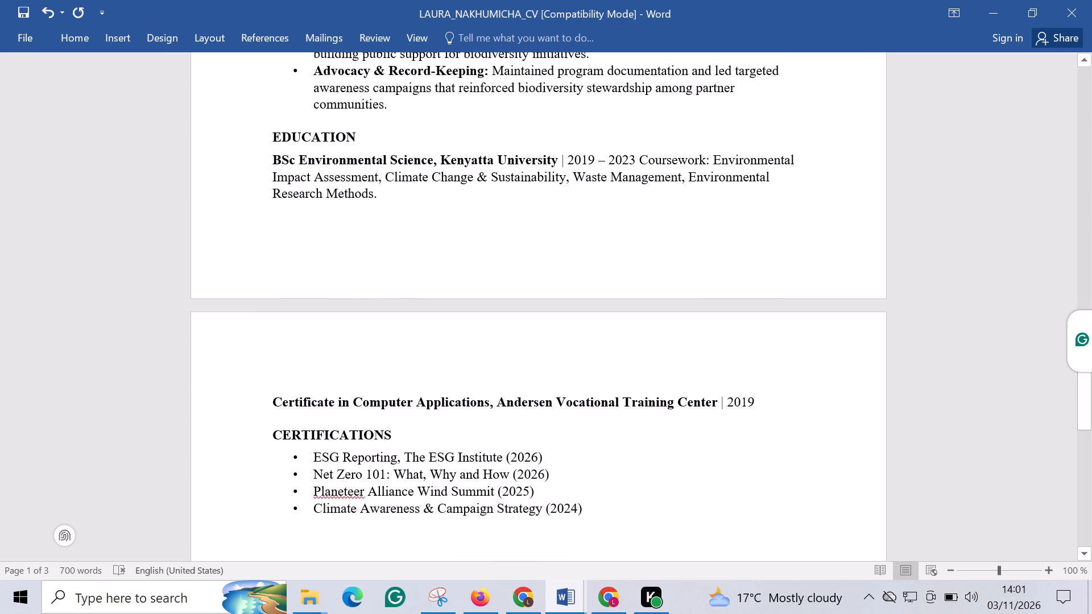
{"action": "scroll", "coordinate": [602, 142], "scroll_direction": "down", "scroll_amount": 10}
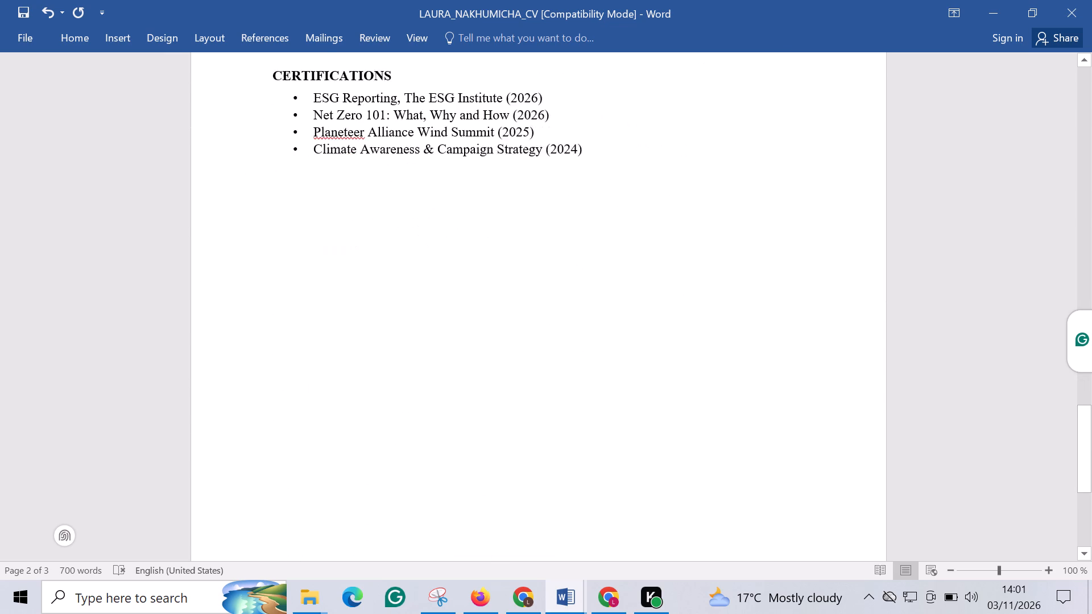
Look over the blank end of the CV and scan its pages back up to the name heading.
{"action": "scroll", "coordinate": [619, 177], "scroll_direction": "down", "scroll_amount": 5}
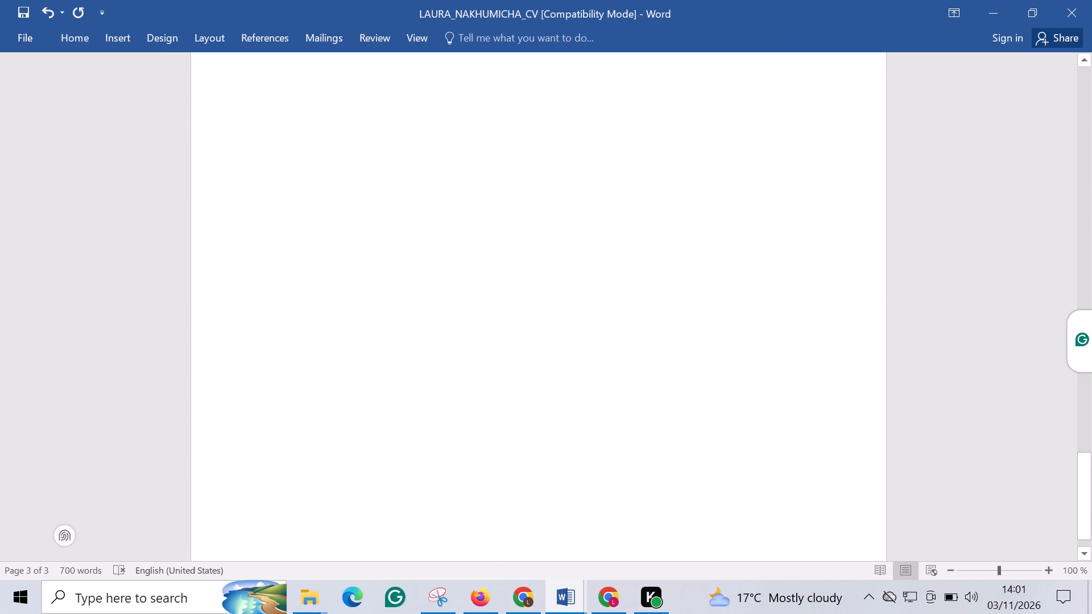
{"action": "scroll", "coordinate": [619, 182], "scroll_direction": "up", "scroll_amount": 7}
{"action": "scroll", "coordinate": [619, 182], "scroll_direction": "up", "scroll_amount": 19}
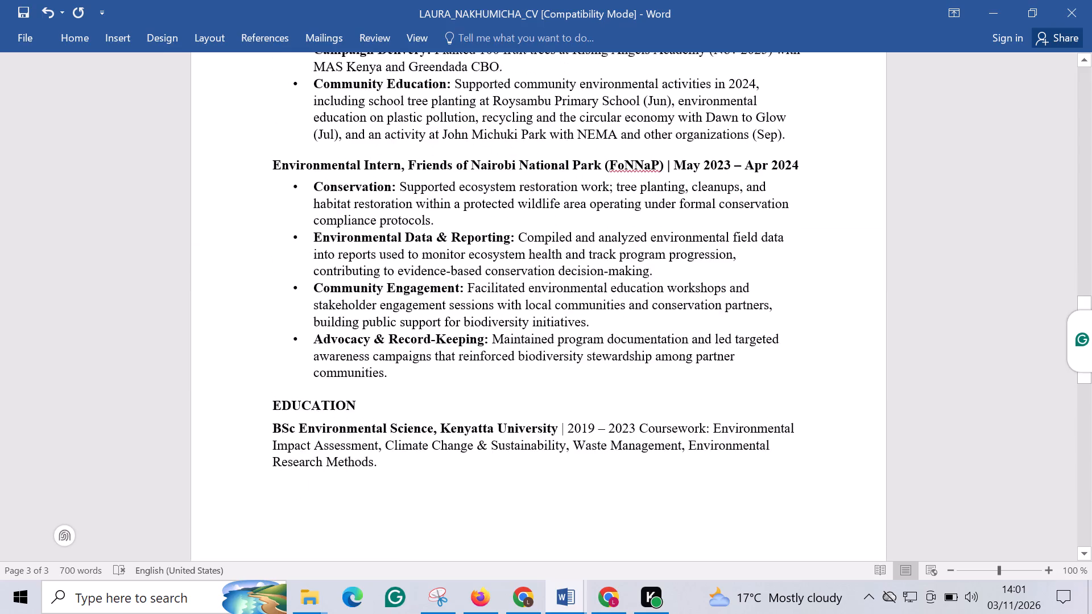
{"action": "scroll", "coordinate": [621, 181], "scroll_direction": "up", "scroll_amount": 19}
{"action": "scroll", "coordinate": [621, 180], "scroll_direction": "up", "scroll_amount": 15}
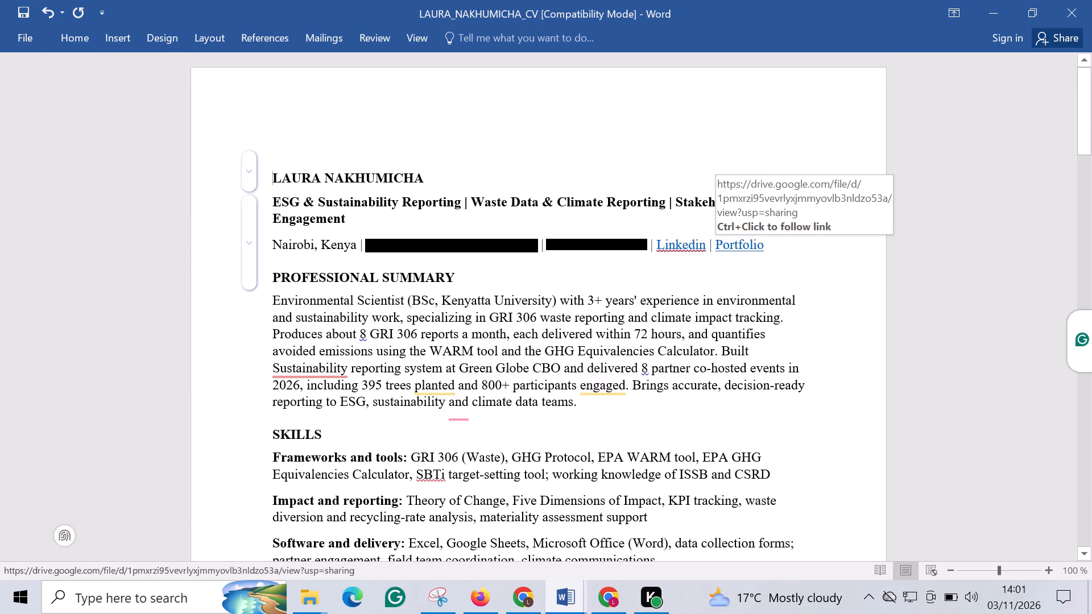
Set up a PDF copy of the CV on Local Disk (D:), replacing author HP with the CV owner's name.
{"action": "left_click", "coordinate": [30, 40]}
{"action": "left_click", "coordinate": [54, 176]}
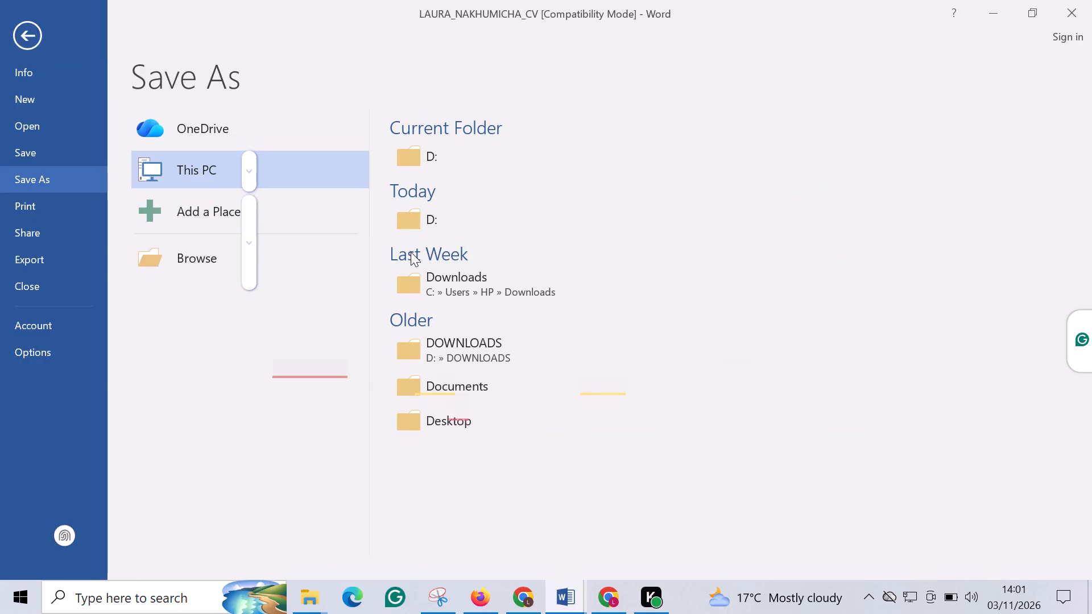
{"action": "left_click", "coordinate": [446, 160]}
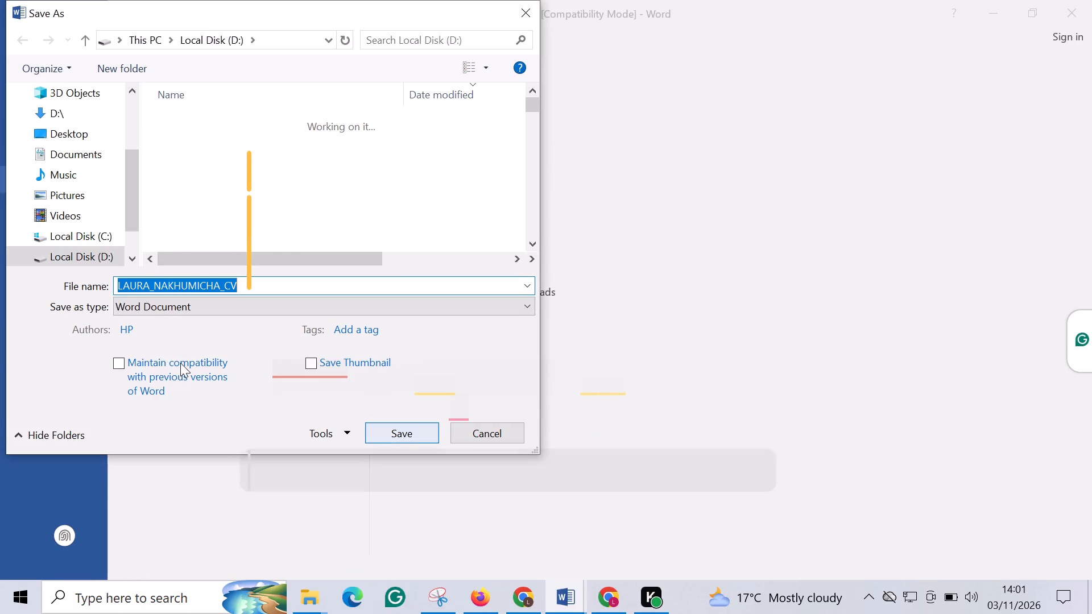
{"action": "left_click", "coordinate": [179, 310]}
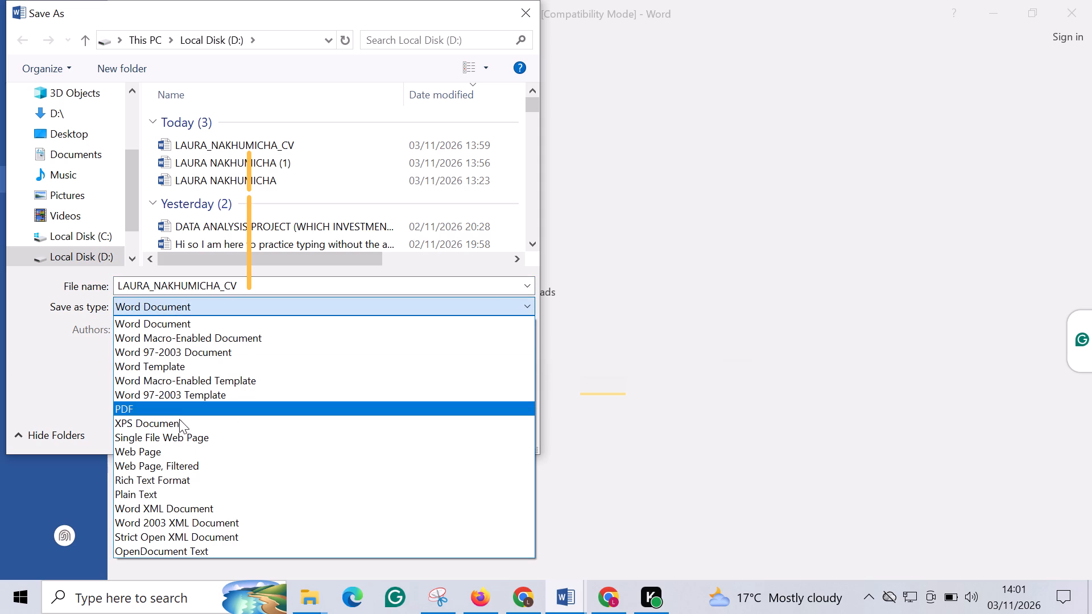
{"action": "left_click", "coordinate": [171, 408]}
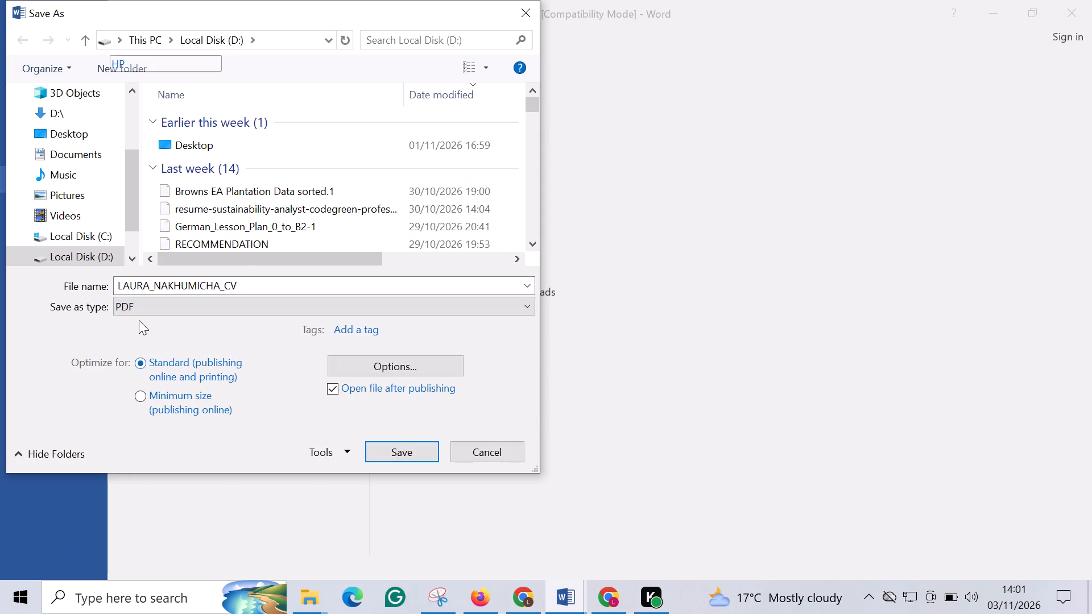
{"action": "left_click", "coordinate": [136, 333]}
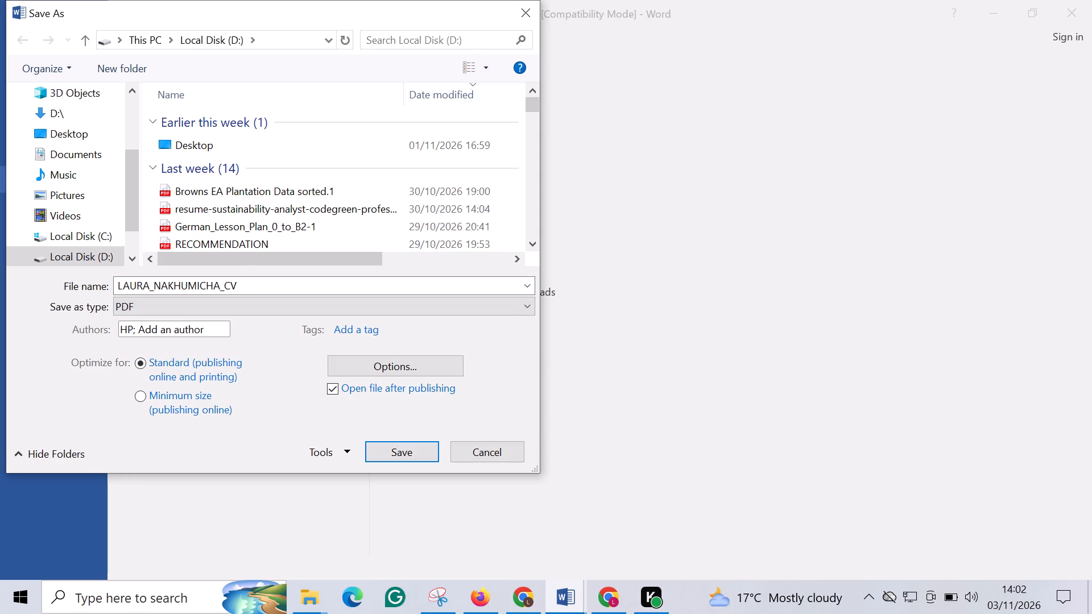
{"action": "left_click", "coordinate": [208, 327]}
{"action": "key", "text": "BackSpace"}
{"action": "key", "text": "BackSpace"}
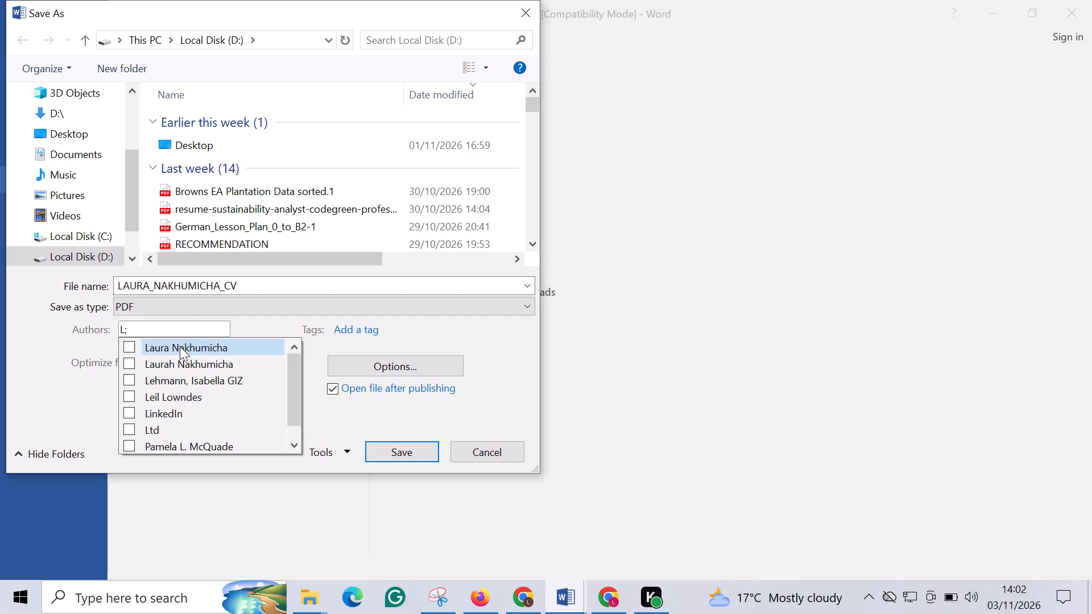
{"action": "left_click", "coordinate": [129, 349]}
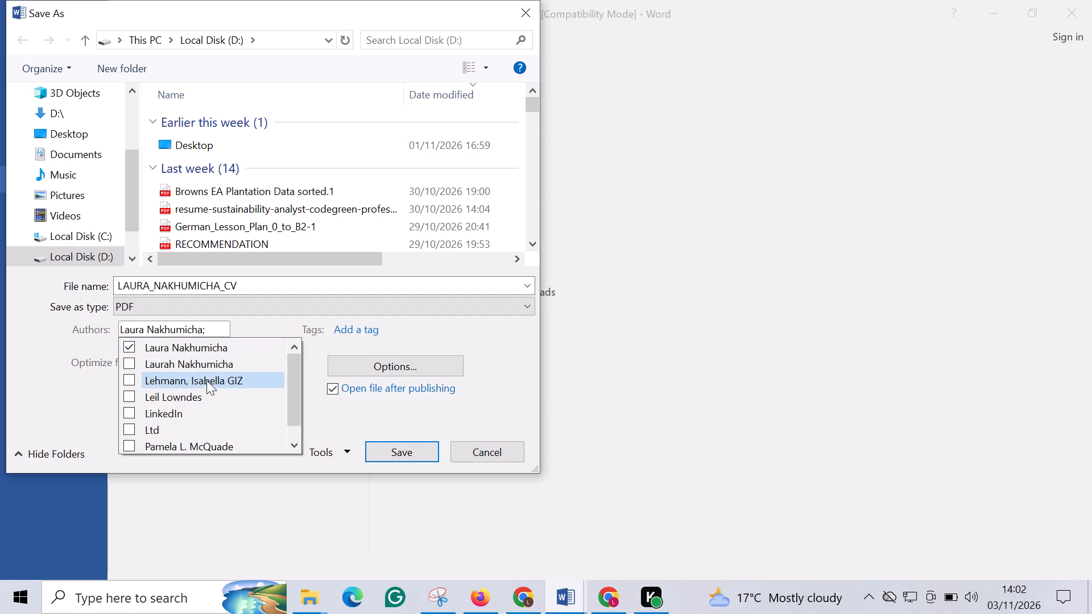
Decline overwriting the existing same-named PDF and save under the owner's name plus RESUME, using spaces instead of underscores.
{"action": "left_click", "coordinate": [400, 449]}
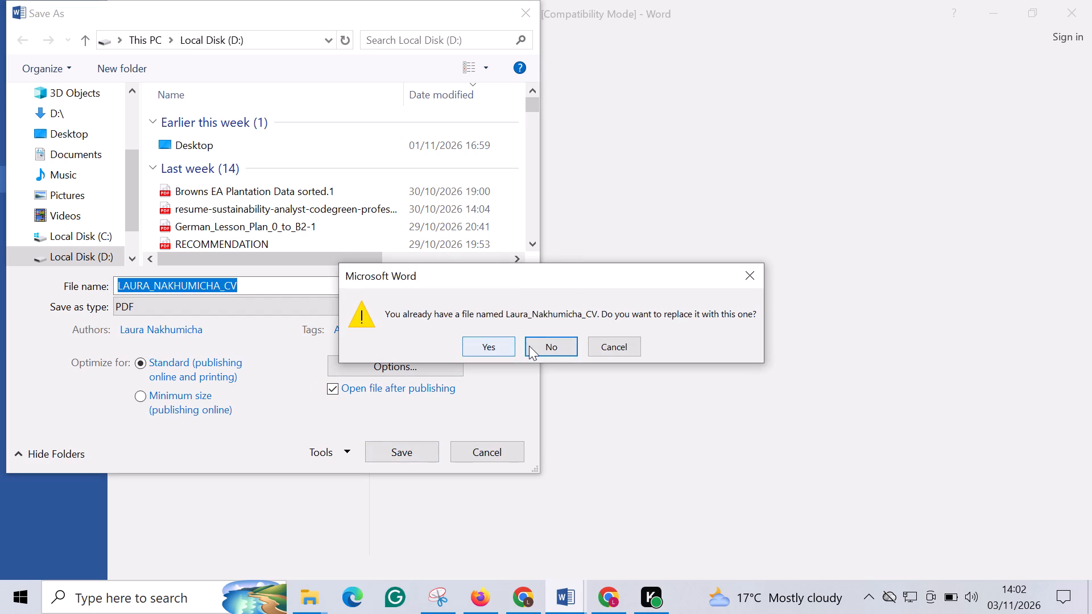
{"action": "left_click", "coordinate": [541, 343]}
{"action": "left_click", "coordinate": [242, 287]}
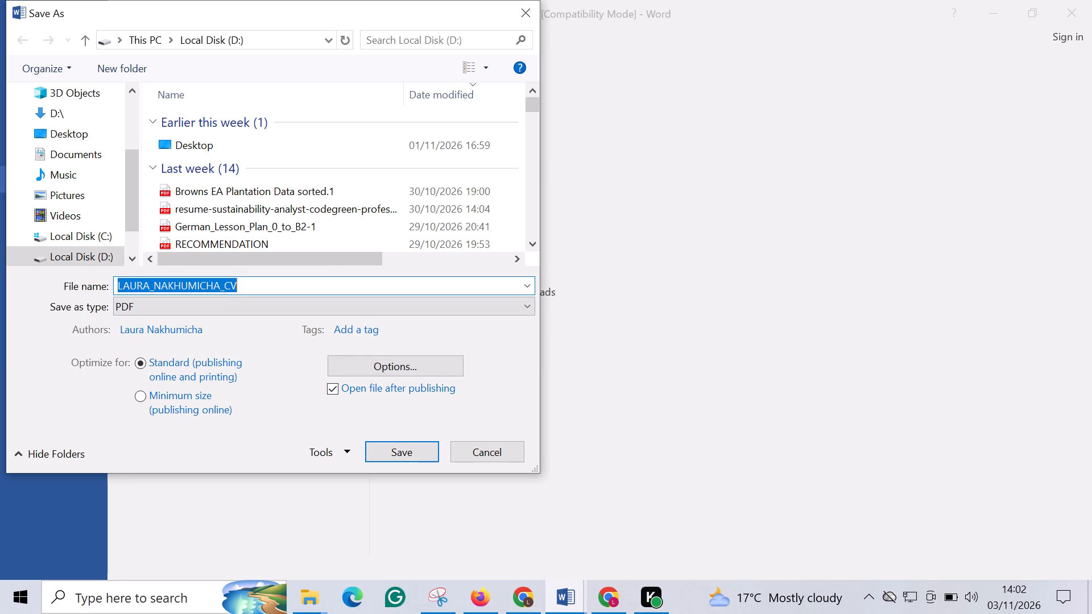
{"action": "left_click", "coordinate": [225, 286]}
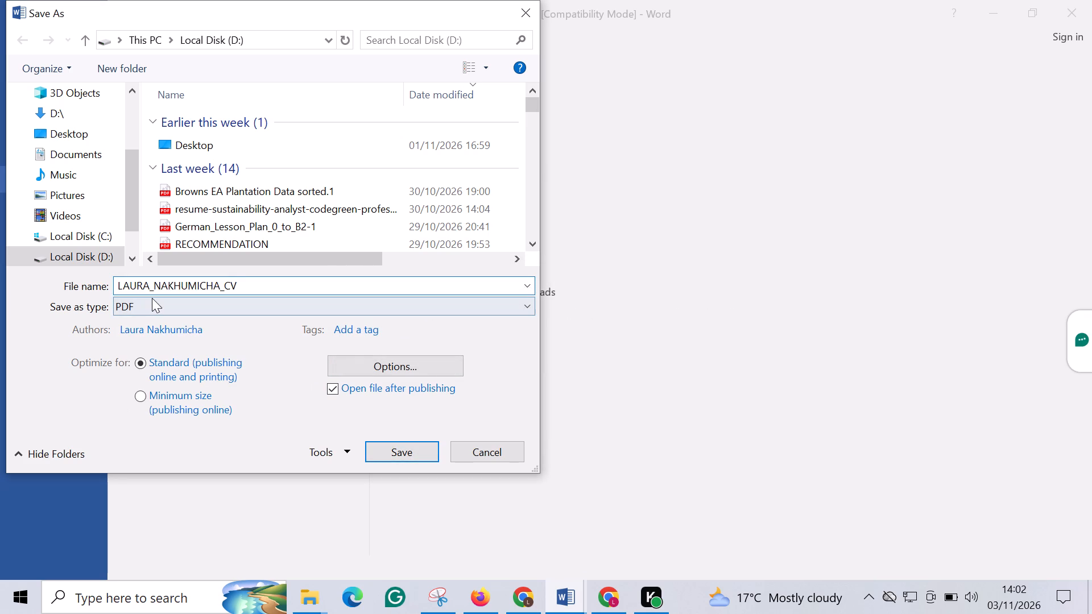
{"action": "left_click", "coordinate": [157, 289]}
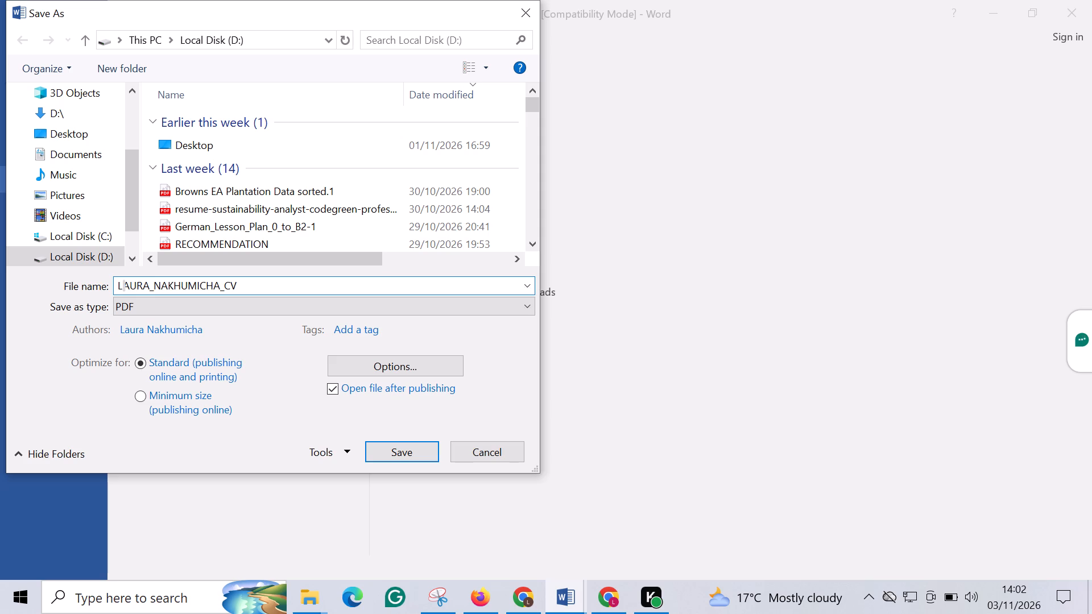
{"action": "key", "text": "BackSpace"}
{"action": "key", "text": "space"}
{"action": "left_click", "coordinate": [222, 289]}
{"action": "key", "text": "BackSpace"}
{"action": "key", "text": "space"}
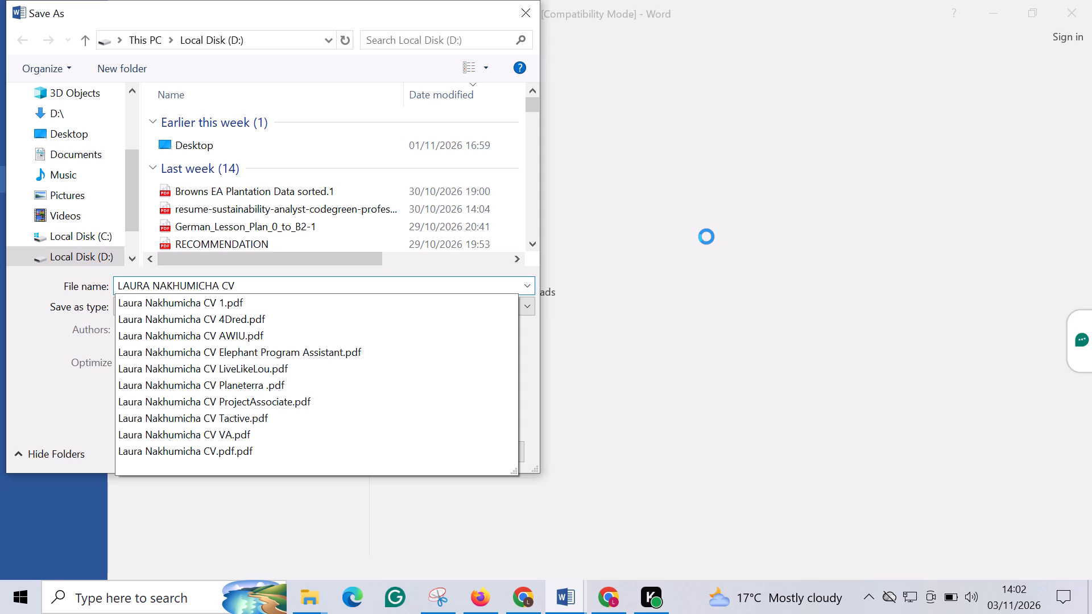
{"action": "left_click", "coordinate": [242, 279]}
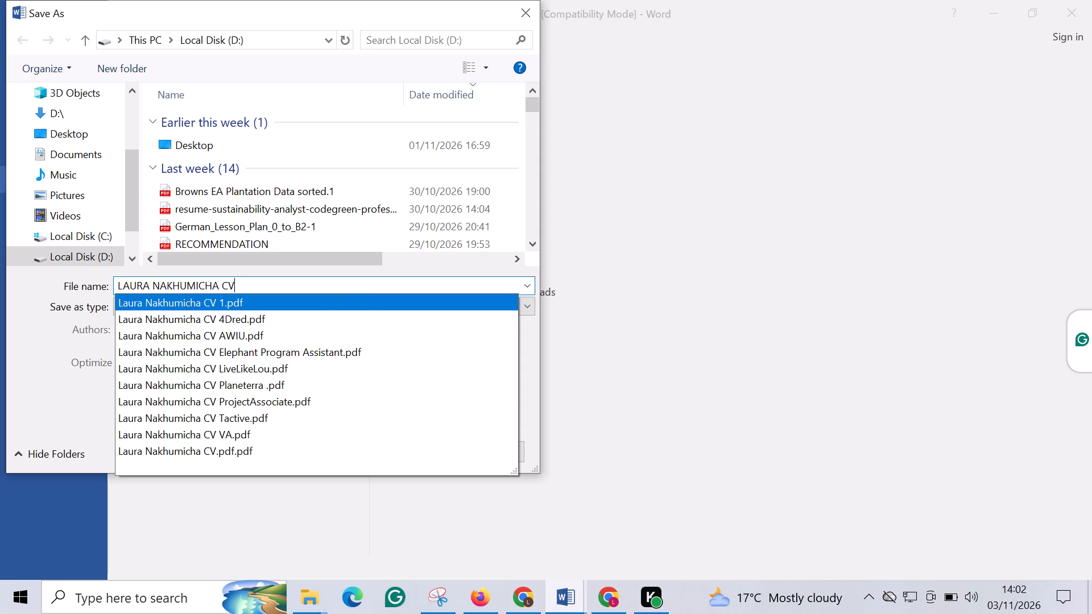
{"action": "key", "text": "BackSpace"}
{"action": "key", "text": "BackSpace"}
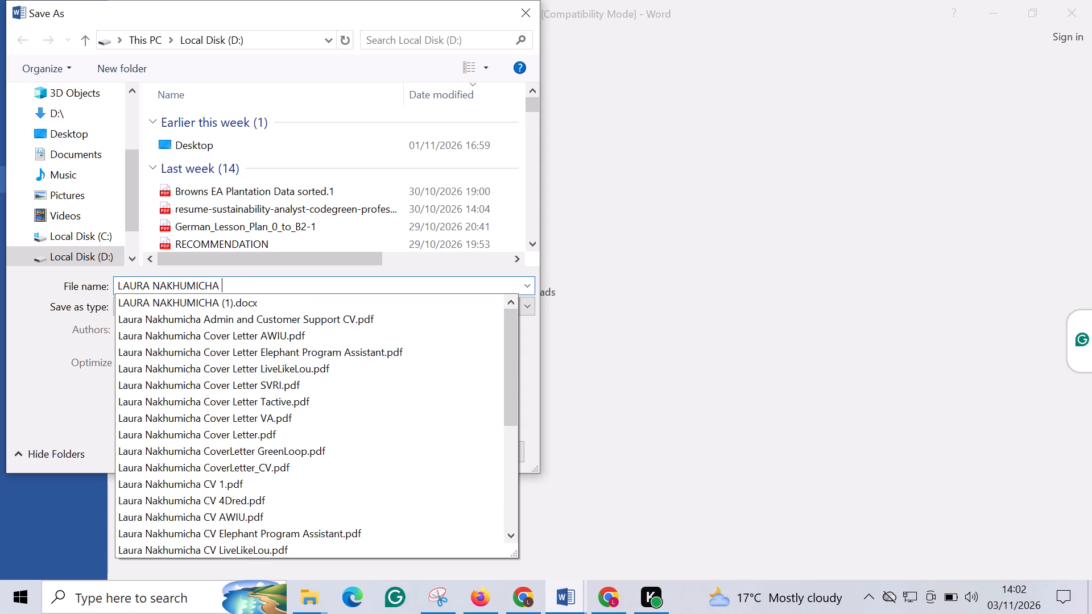
{"action": "type", "text": "RES"}
{"action": "type", "text": "UME"}
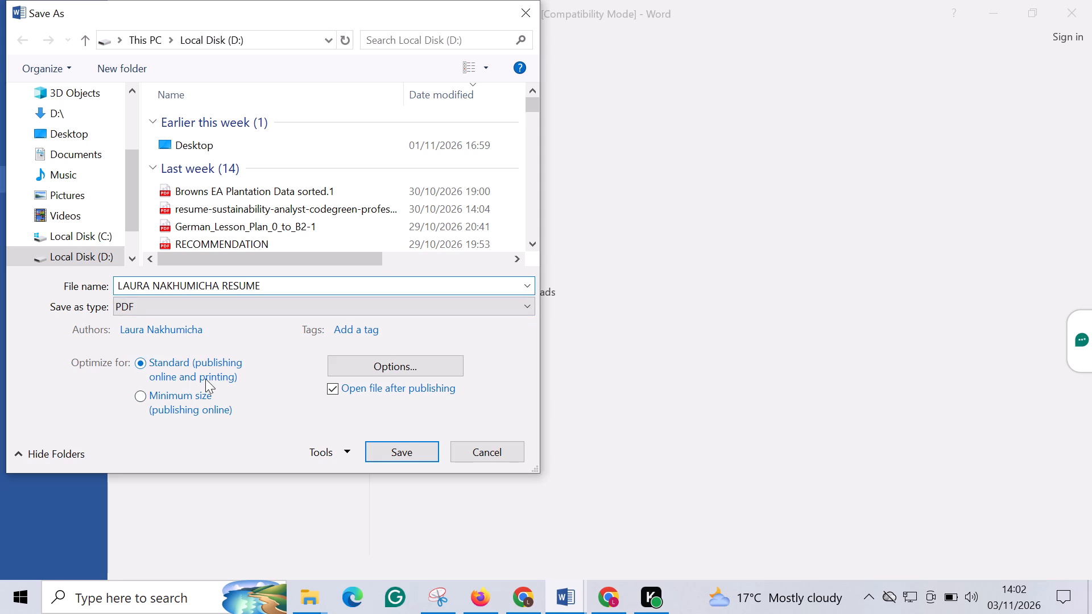
{"action": "left_click", "coordinate": [409, 455]}
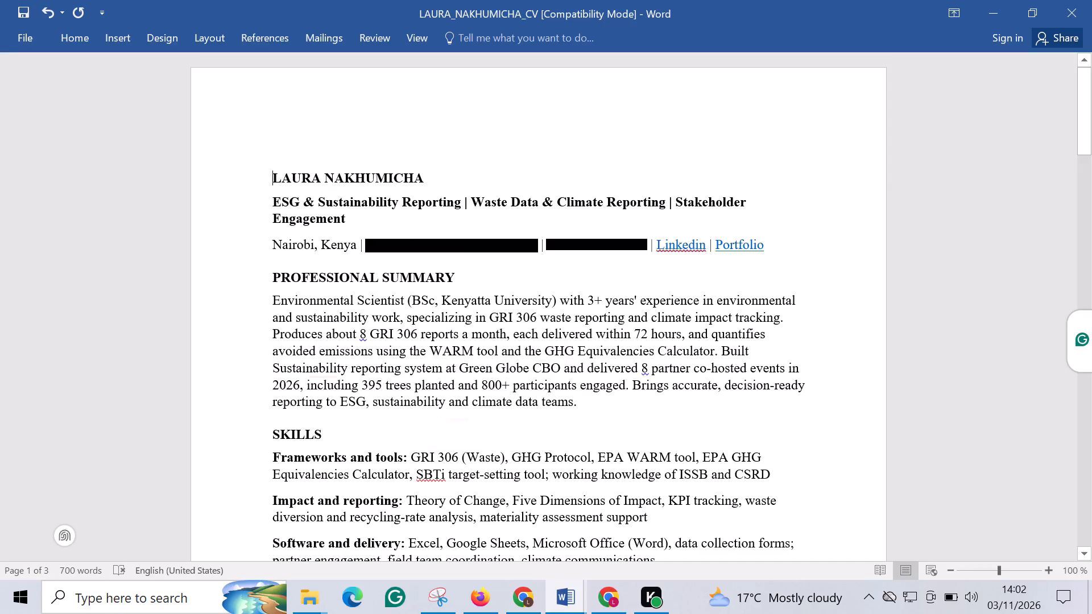
Switch to Firefox and review the exported resume PDF's pages, returning to the contact line with the Linkedin and Portfolio links.
{"action": "left_click", "coordinate": [482, 593]}
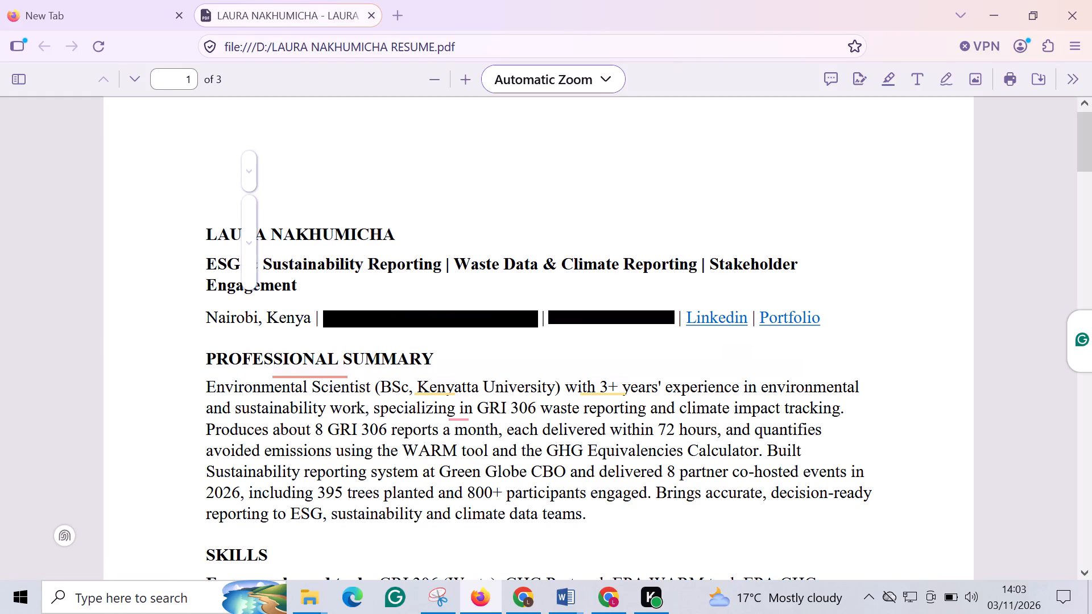
{"action": "scroll", "coordinate": [482, 216], "scroll_direction": "down", "scroll_amount": 6}
{"action": "scroll", "coordinate": [488, 286], "scroll_direction": "down", "scroll_amount": 12}
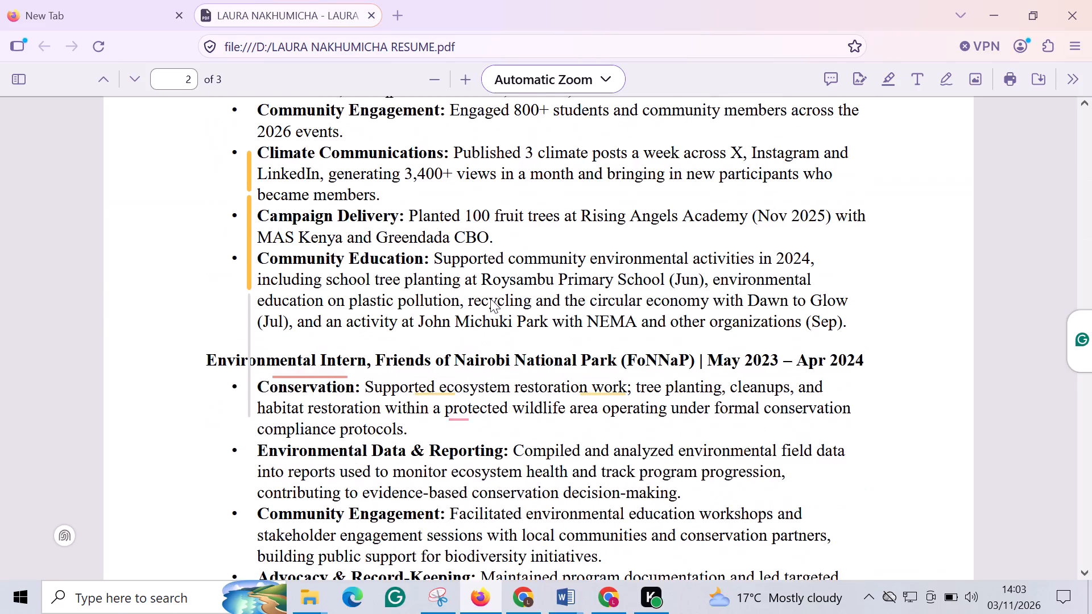
{"action": "scroll", "coordinate": [490, 298], "scroll_direction": "down", "scroll_amount": 18}
{"action": "scroll", "coordinate": [491, 314], "scroll_direction": "up", "scroll_amount": 20}
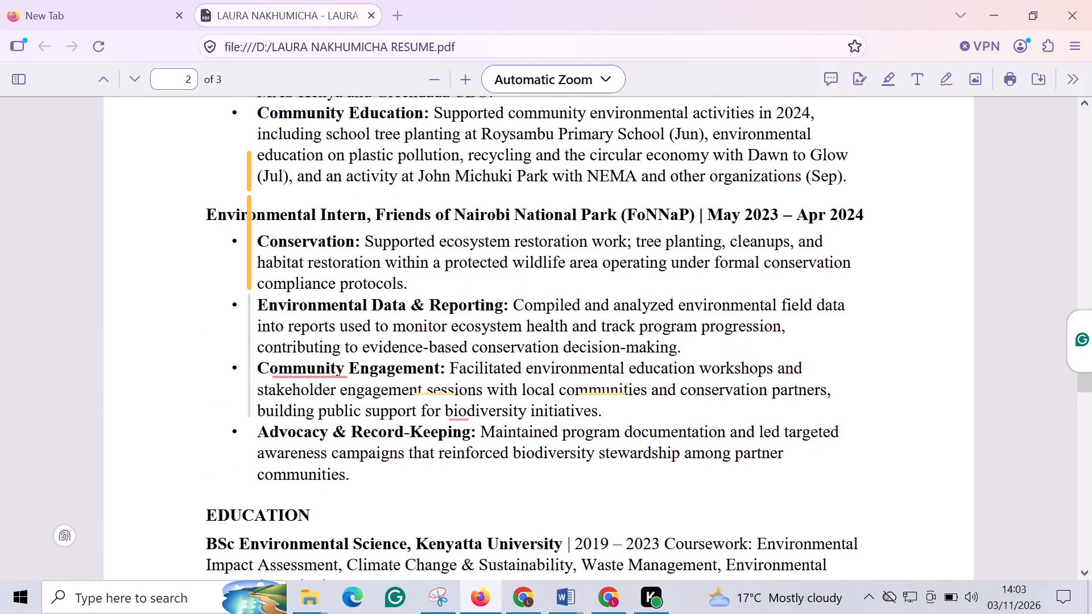
{"action": "scroll", "coordinate": [494, 317], "scroll_direction": "up", "scroll_amount": 17}
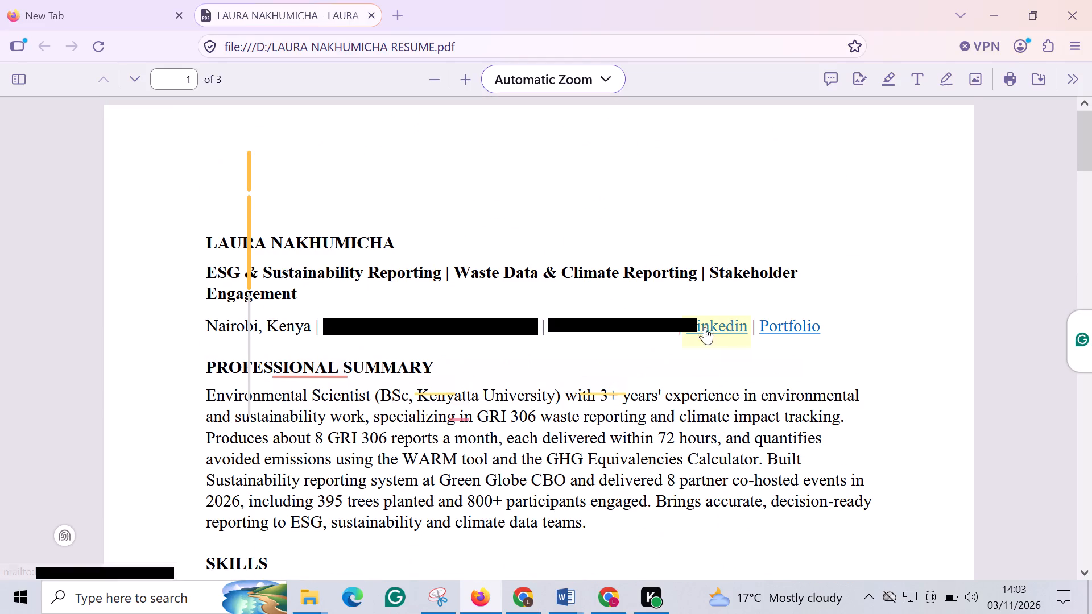
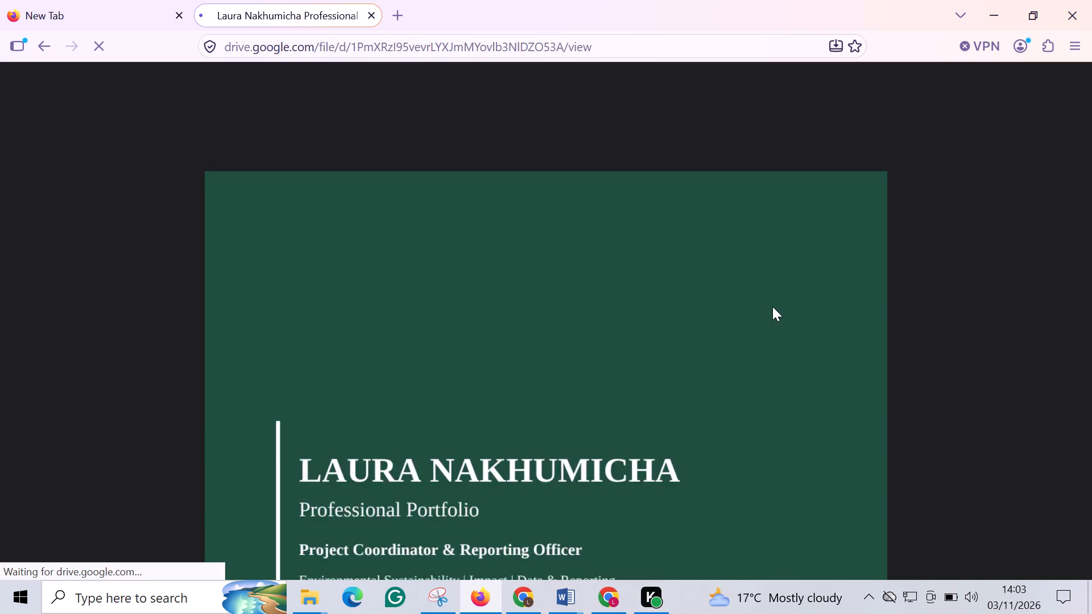
Review the linked portfolio PDF from its green cover through to the end of page 6.
{"action": "scroll", "coordinate": [772, 306], "scroll_direction": "down", "scroll_amount": 2}
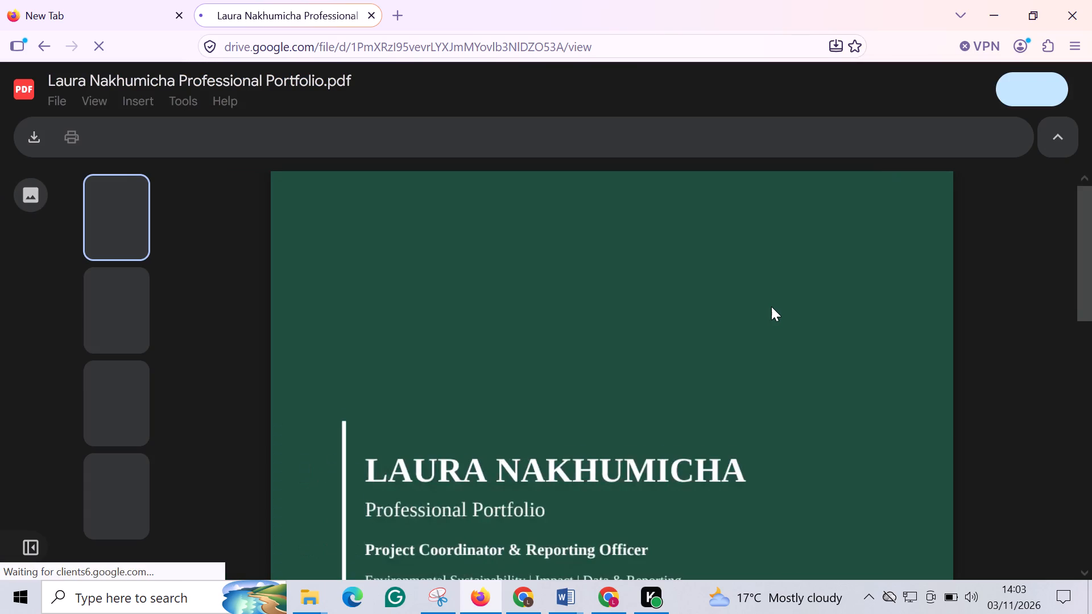
{"action": "scroll", "coordinate": [771, 306], "scroll_direction": "down", "scroll_amount": 7}
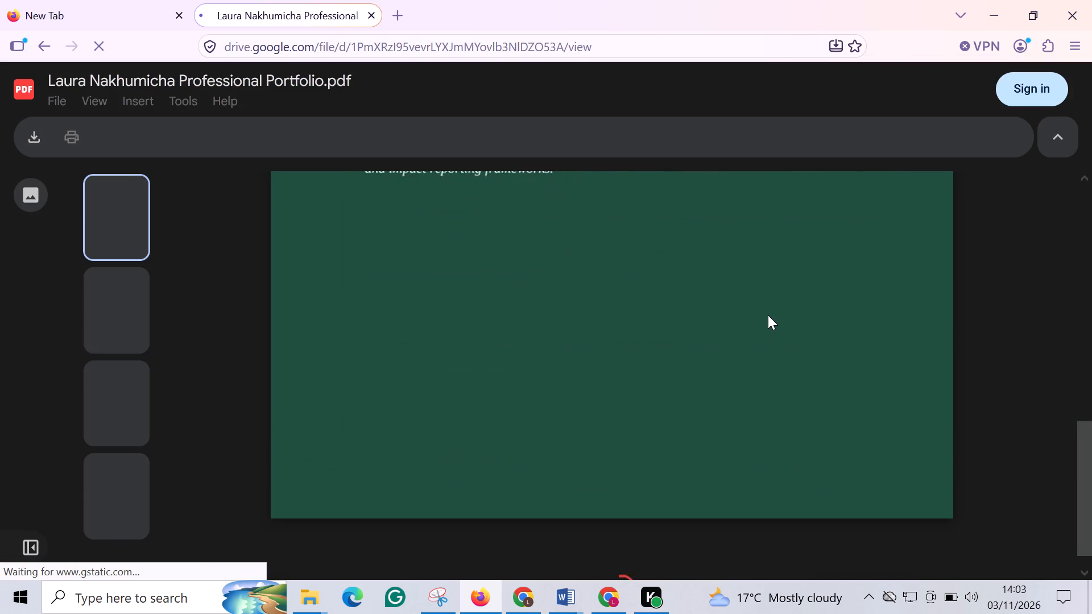
{"action": "scroll", "coordinate": [768, 315], "scroll_direction": "down", "scroll_amount": 5}
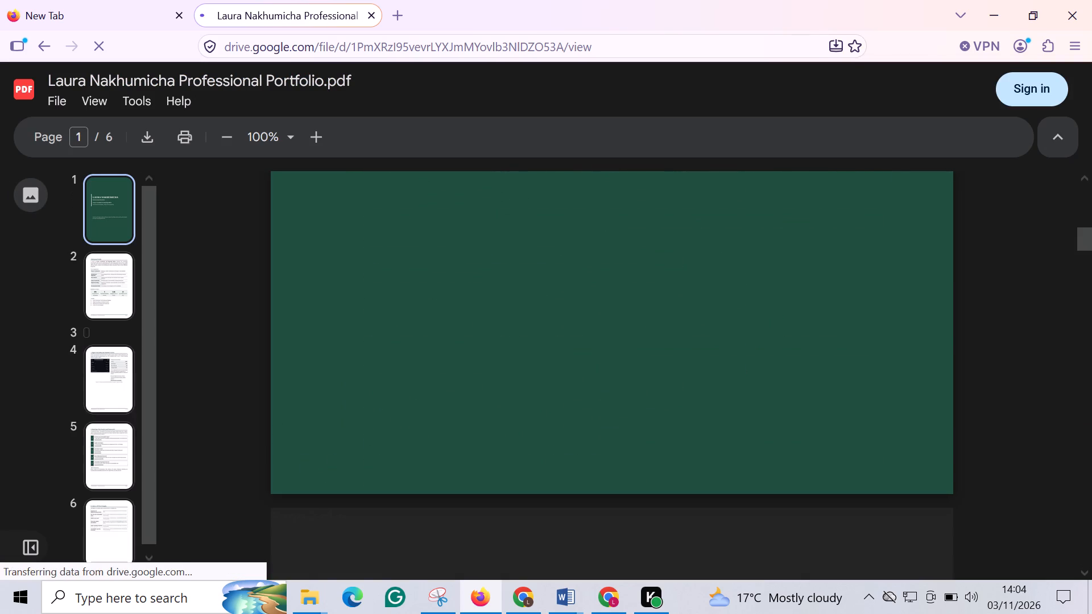
{"action": "scroll", "coordinate": [767, 317], "scroll_direction": "down", "scroll_amount": 5}
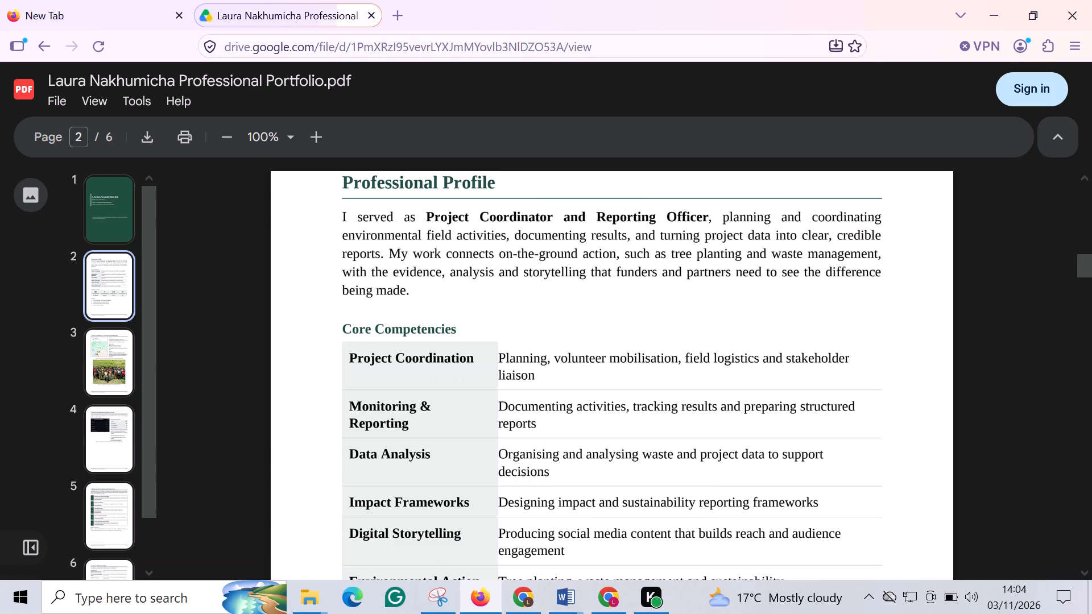
{"action": "scroll", "coordinate": [767, 362], "scroll_direction": "down", "scroll_amount": 11}
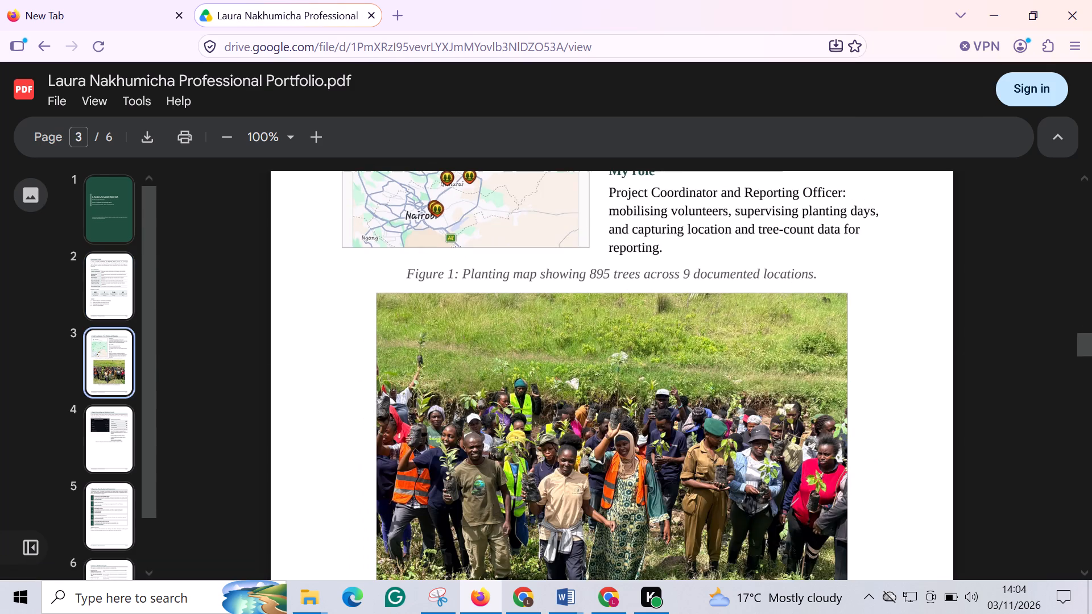
{"action": "scroll", "coordinate": [767, 362], "scroll_direction": "down", "scroll_amount": 14}
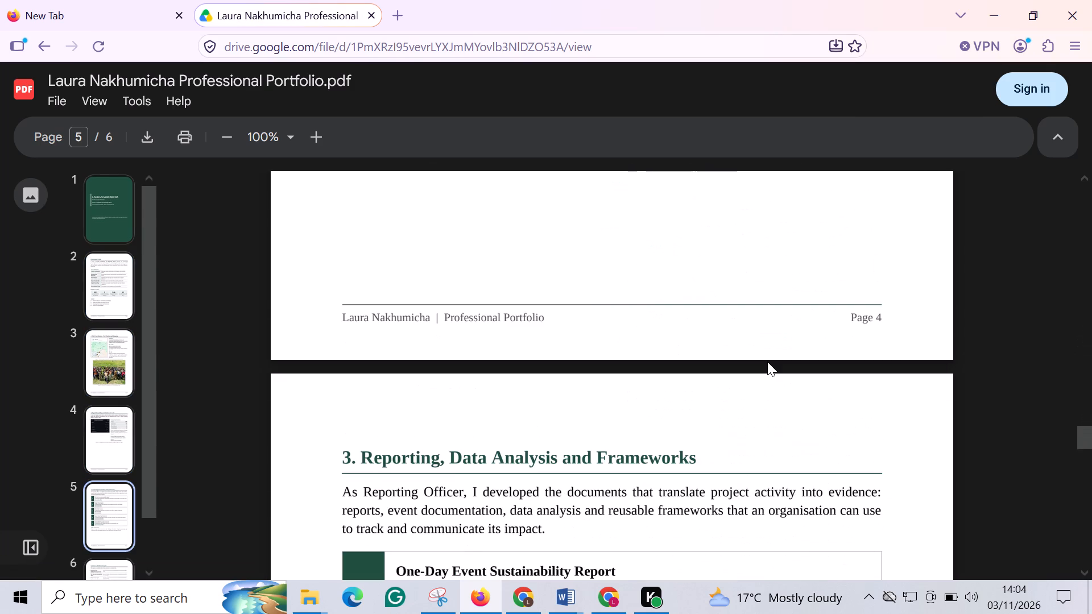
{"action": "scroll", "coordinate": [767, 362], "scroll_direction": "down", "scroll_amount": 3}
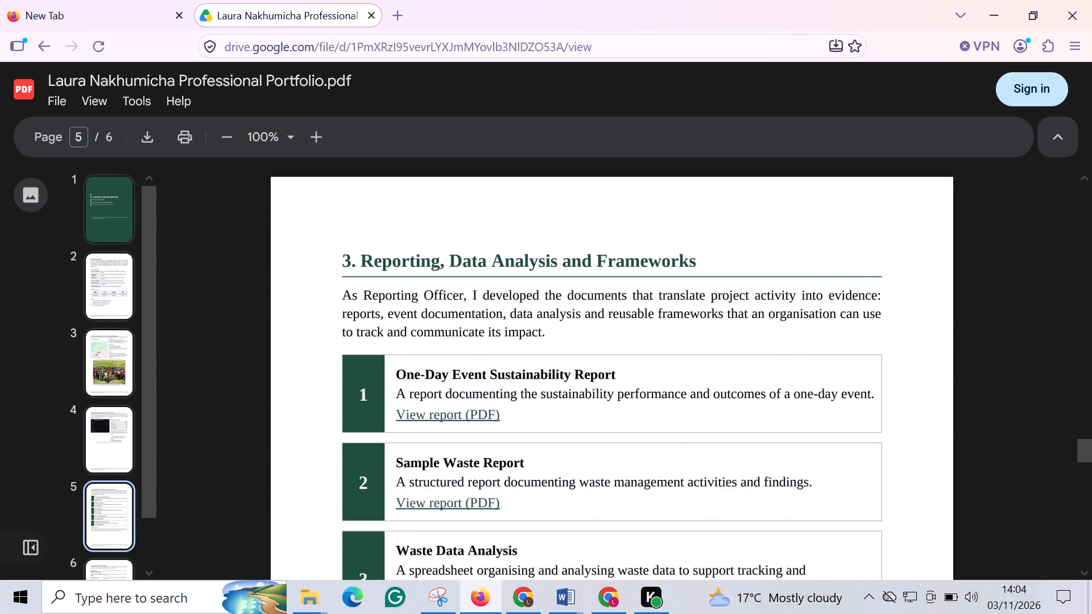
{"action": "scroll", "coordinate": [767, 362], "scroll_direction": "down", "scroll_amount": 16}
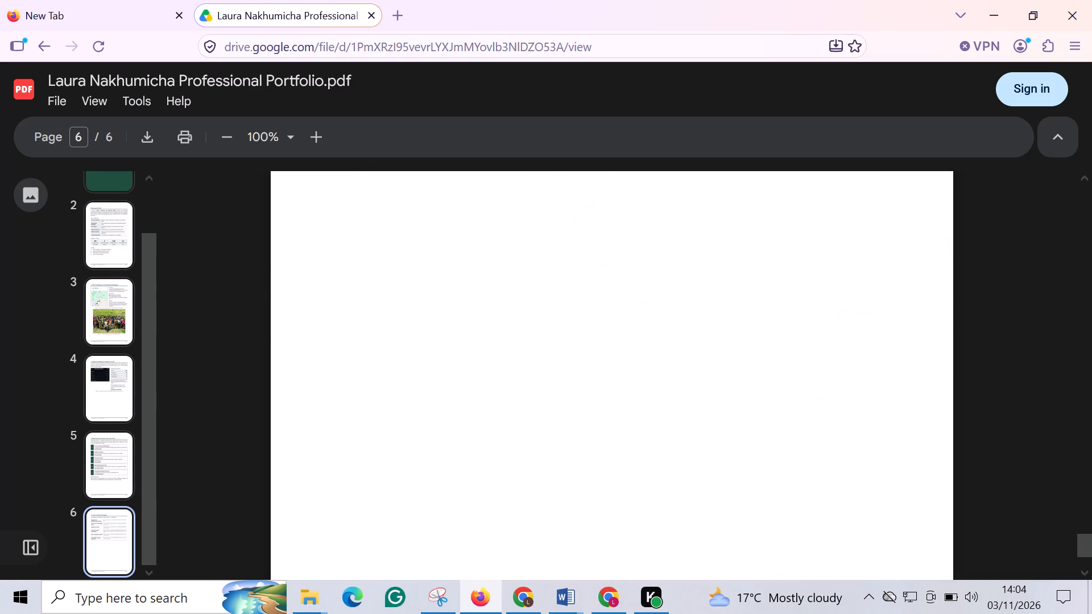
{"action": "scroll", "coordinate": [767, 362], "scroll_direction": "down", "scroll_amount": 5}
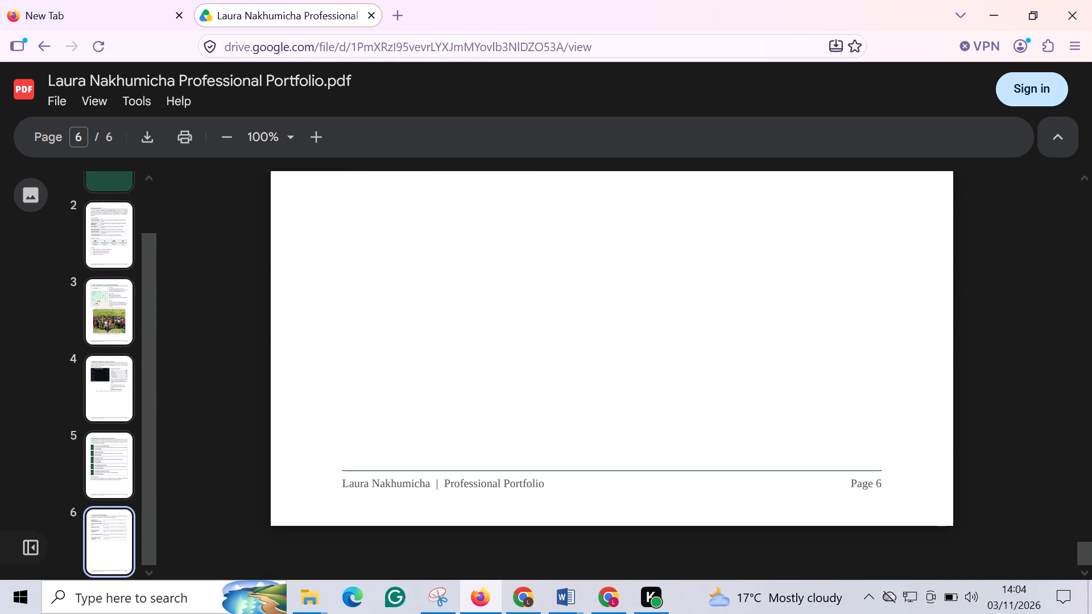
Scan the portfolio back up to Portfolio at a Glance on page 2, and return to the previous page.
{"action": "scroll", "coordinate": [767, 380], "scroll_direction": "up", "scroll_amount": 17}
{"action": "scroll", "coordinate": [767, 380], "scroll_direction": "up", "scroll_amount": 6}
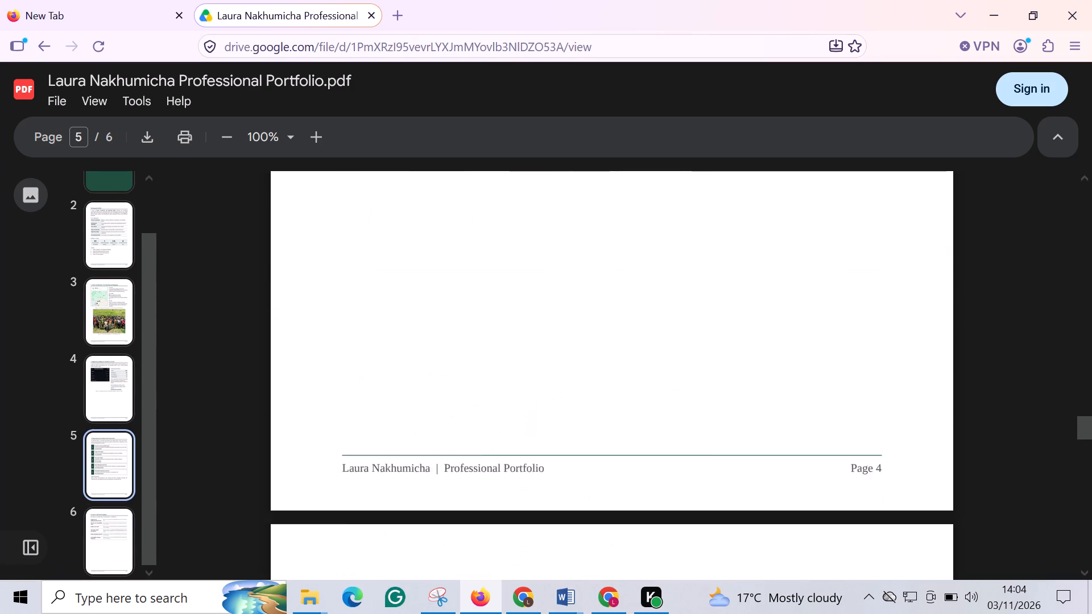
{"action": "scroll", "coordinate": [768, 381], "scroll_direction": "up", "scroll_amount": 18}
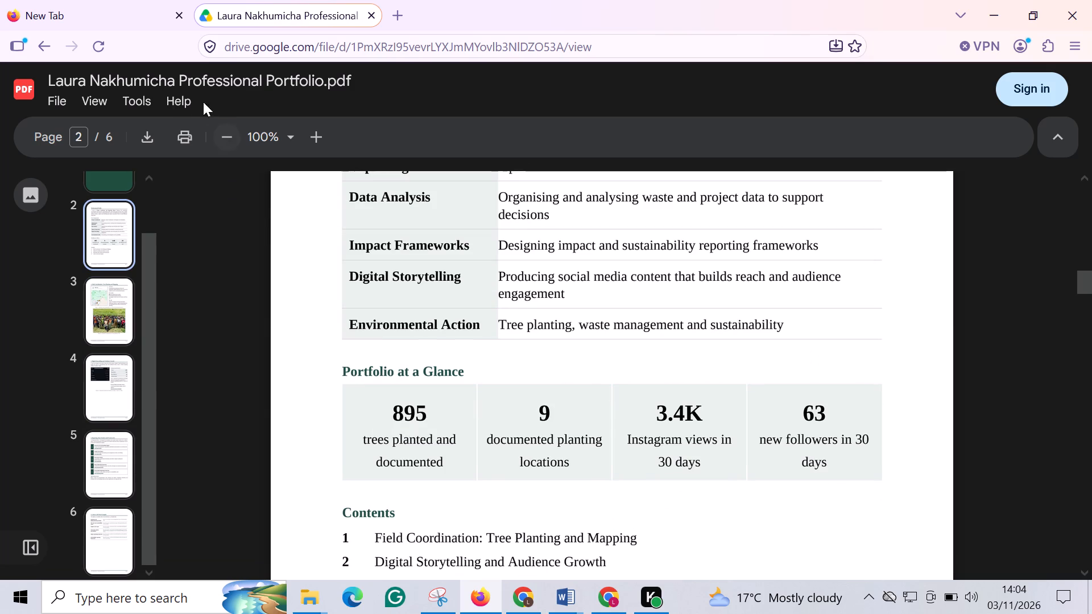
{"action": "left_click", "coordinate": [35, 48]}
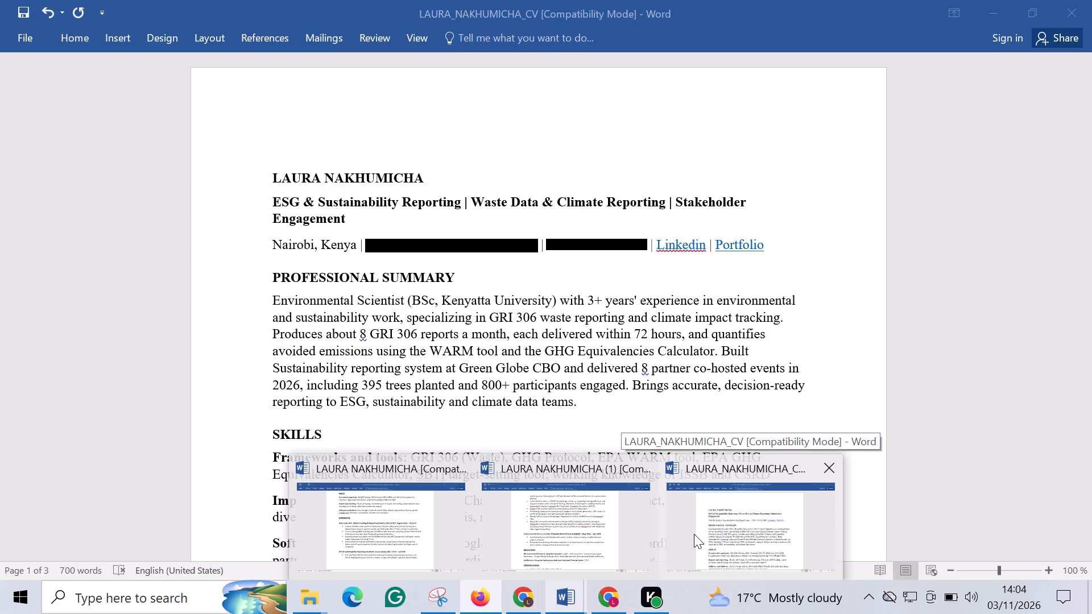
Switch to Chrome, open the CV owner's own LinkedIn profile and copy its public profile URL.
{"action": "left_click", "coordinate": [522, 593]}
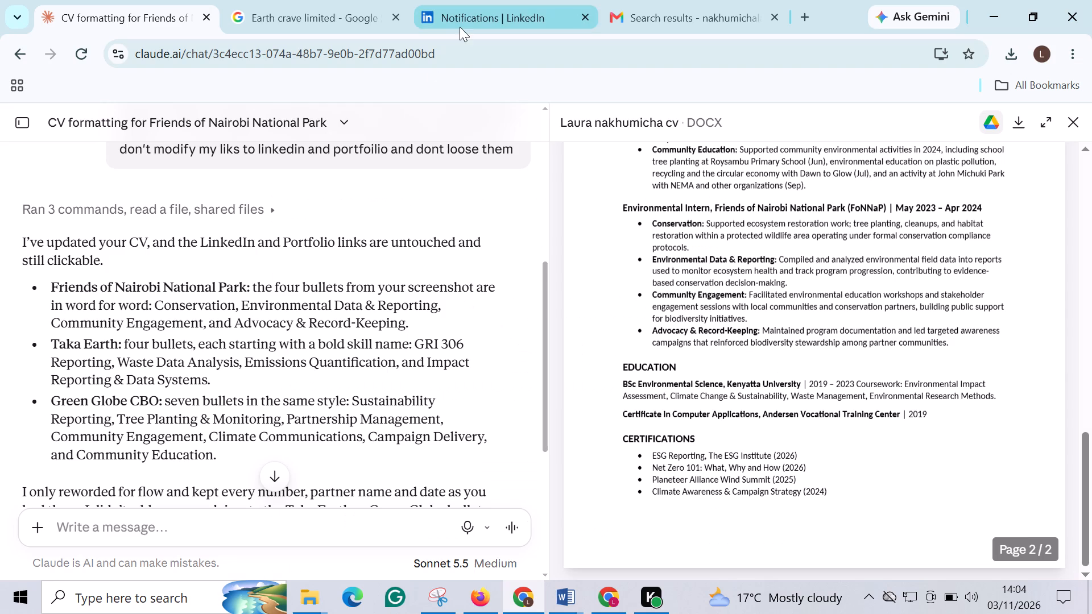
{"action": "left_click", "coordinate": [461, 18]}
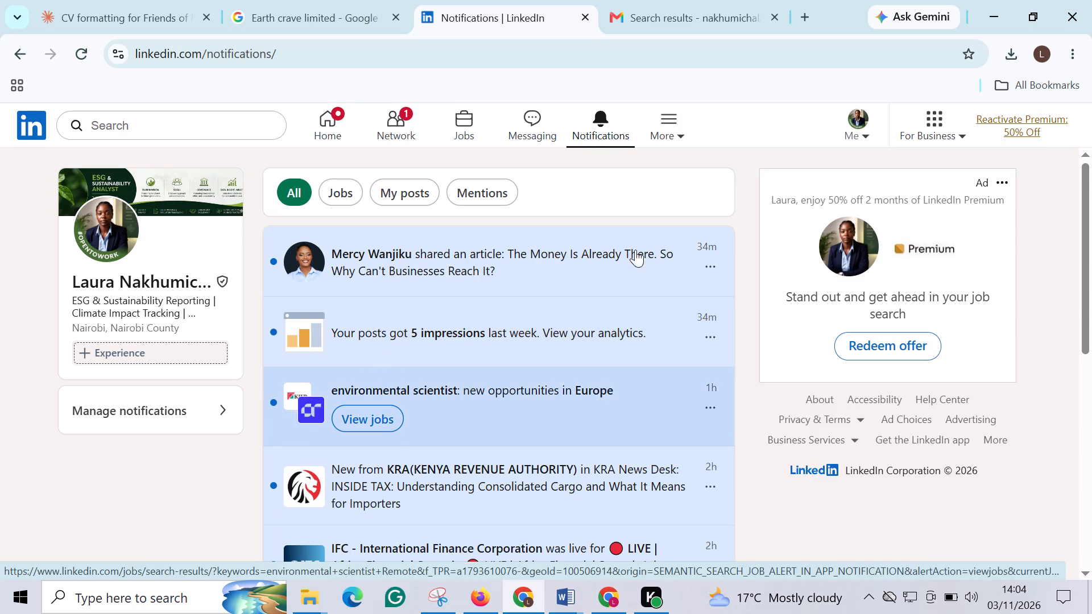
{"action": "left_click", "coordinate": [854, 123]}
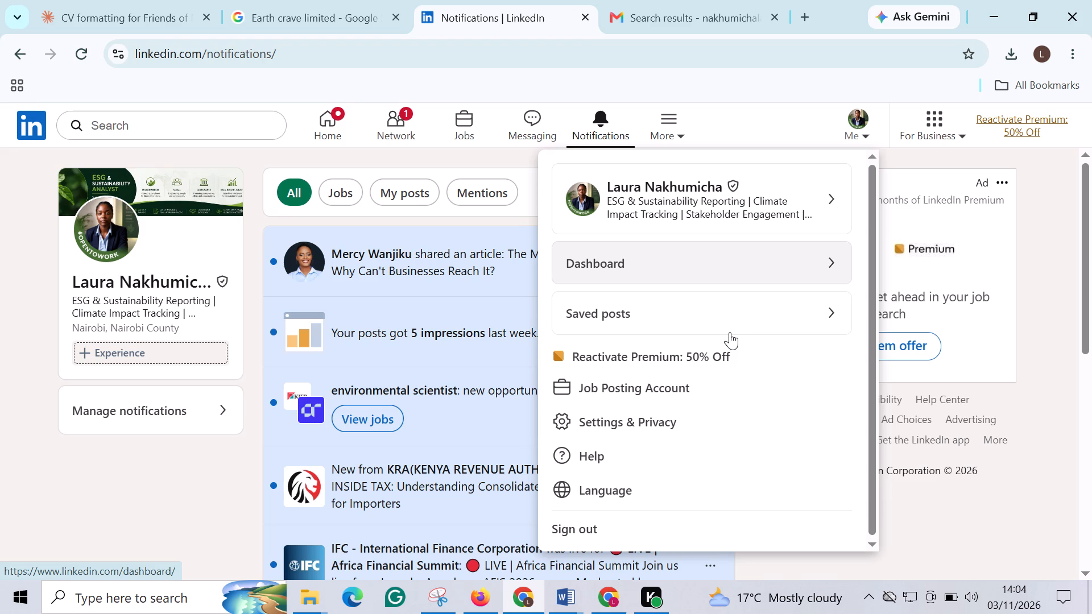
{"action": "left_click", "coordinate": [130, 255]}
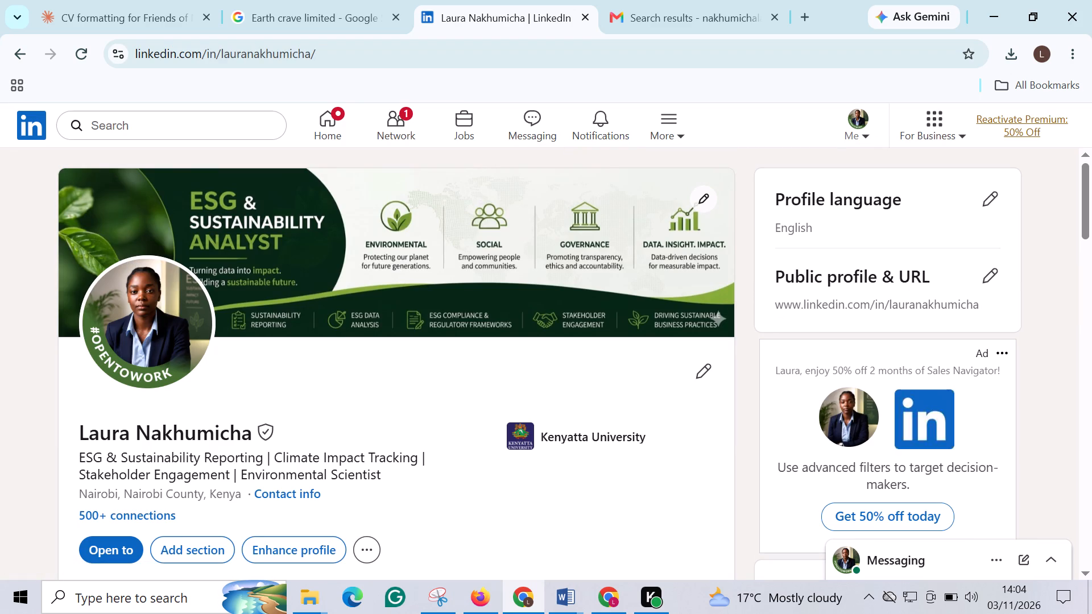
{"action": "left_click_drag", "start_coordinate": [775, 305], "coordinate": [911, 301]}
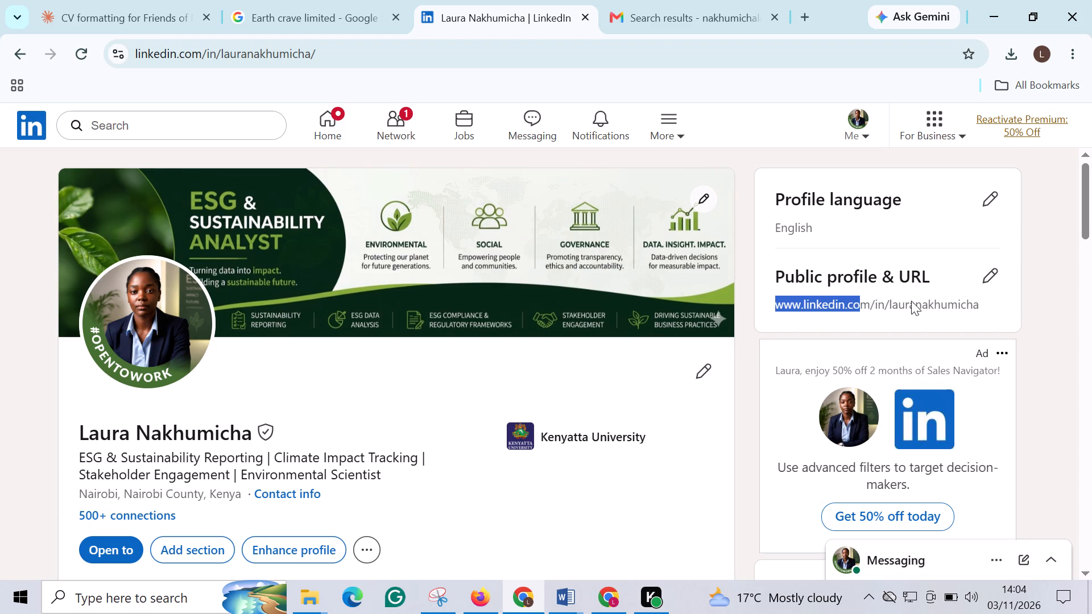
{"action": "left_click_drag", "start_coordinate": [911, 301], "coordinate": [994, 300]}
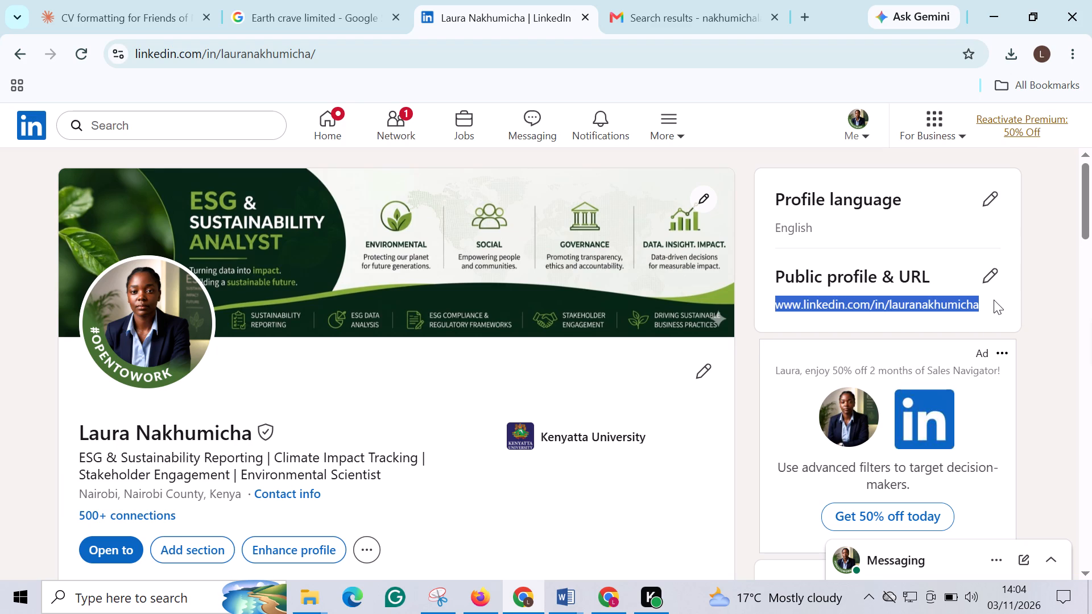
{"action": "key", "text": "ctrl+c"}
Switch to the CV in Word and replace the Linkedin link text in the contact line with the copied profile URL.
{"action": "left_click", "coordinate": [765, 506]}
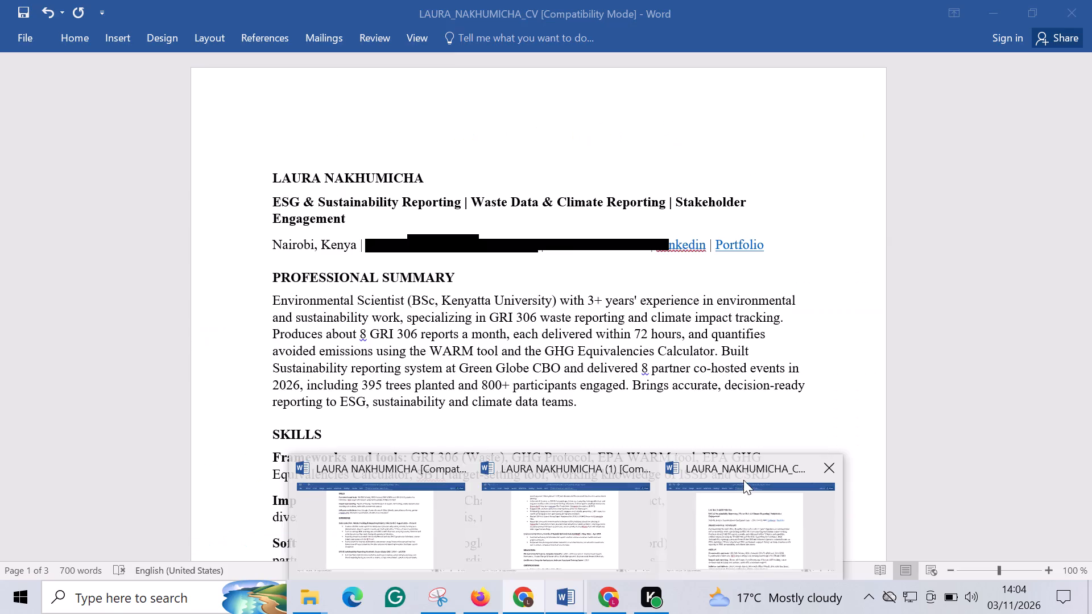
{"action": "left_click", "coordinate": [705, 245]}
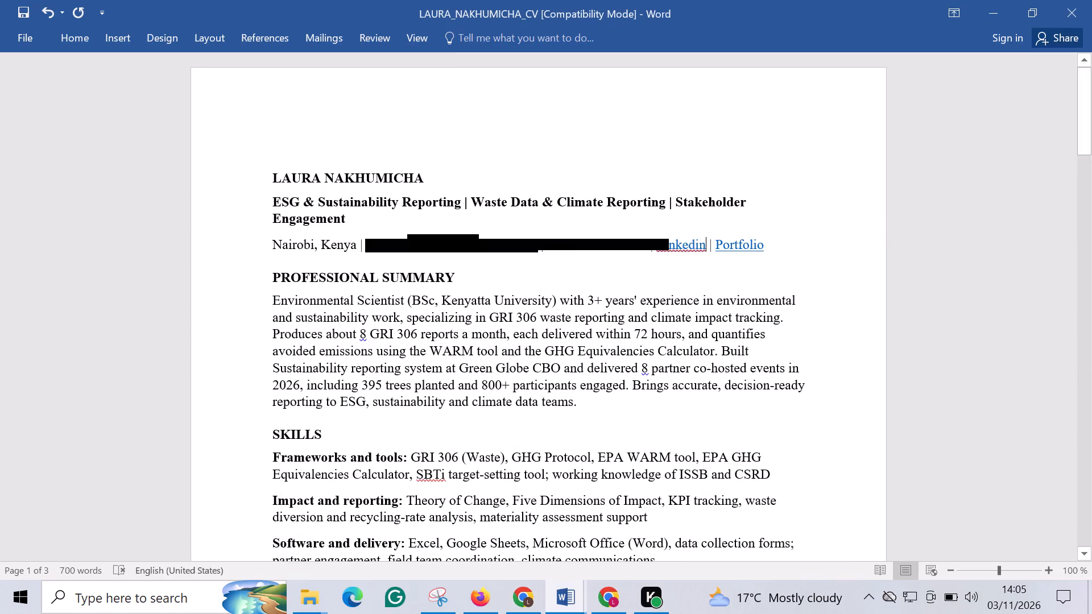
{"action": "key", "text": "BackSpace"}
{"action": "key", "text": "BackSpace"}
{"action": "key", "text": "BackSpace"}
{"action": "key", "text": "BackSpace"}
{"action": "key", "text": "BackSpace"}
{"action": "key", "text": "BackSpace"}
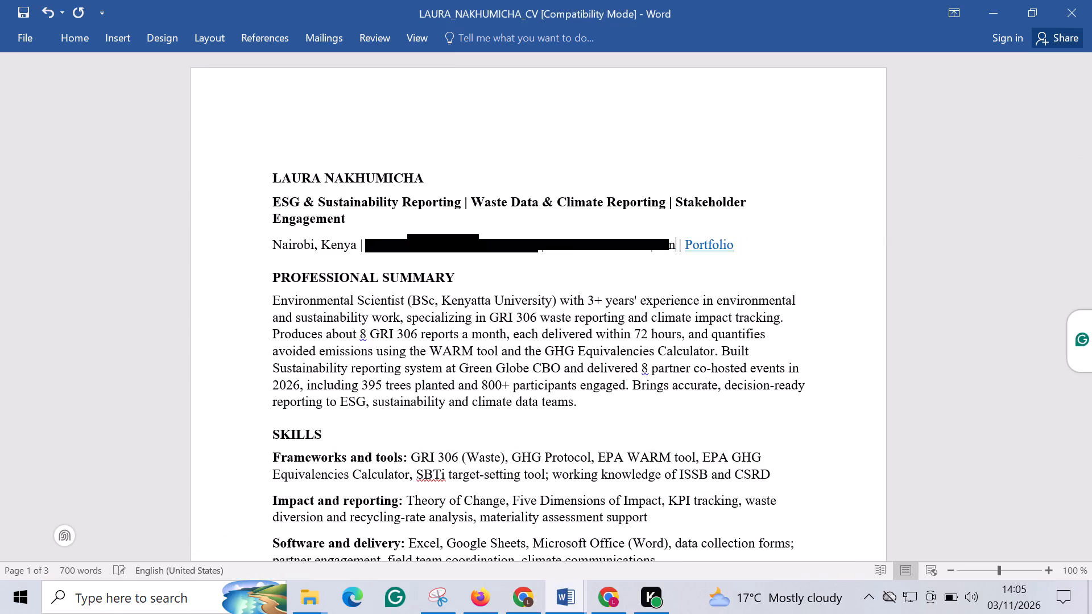
{"action": "key", "text": "BackSpace"}
{"action": "key", "text": "BackSpace"}
{"action": "key", "text": "BackSpace"}
{"action": "key", "text": "ctrl+v"}
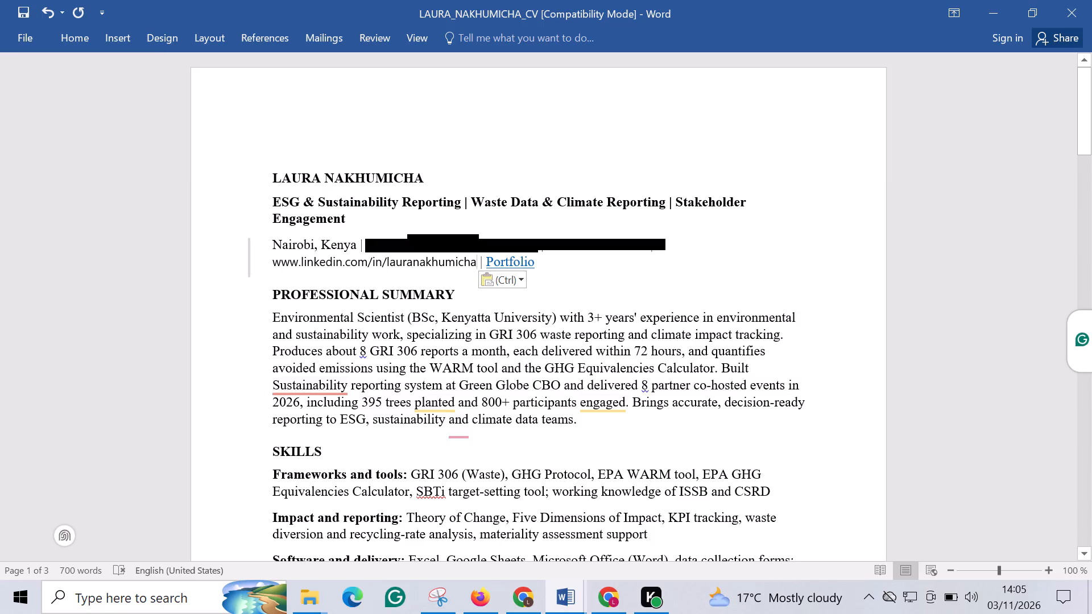
Copy the entire CV text and paste it into a new Notepad document.
{"action": "key", "text": "ctrl+a"}
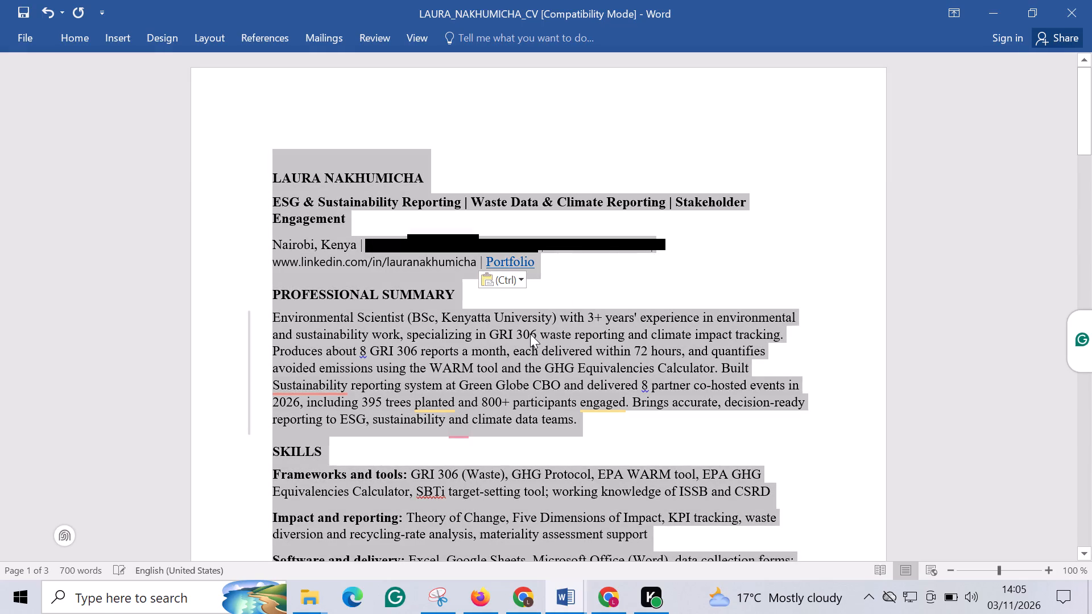
{"action": "key", "text": "ctrl+c"}
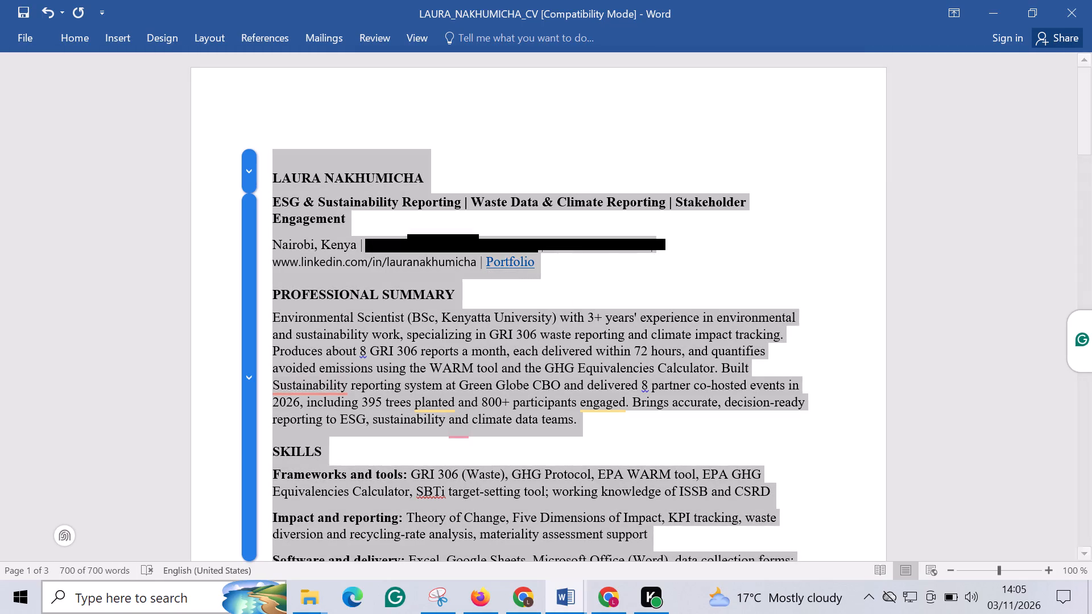
{"action": "left_click", "coordinate": [78, 599]}
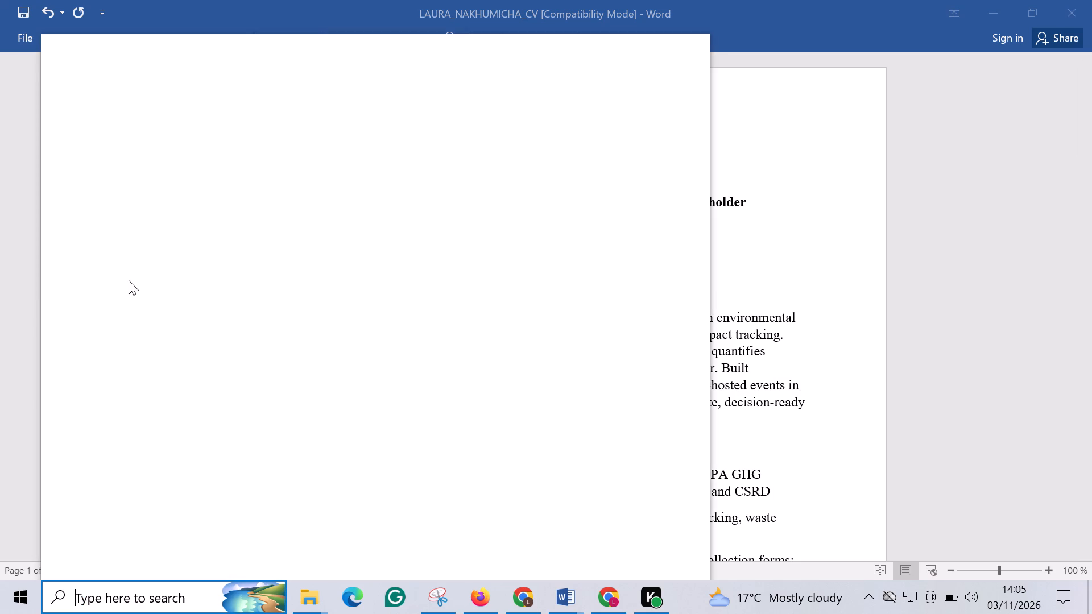
{"action": "key", "text": "n"}
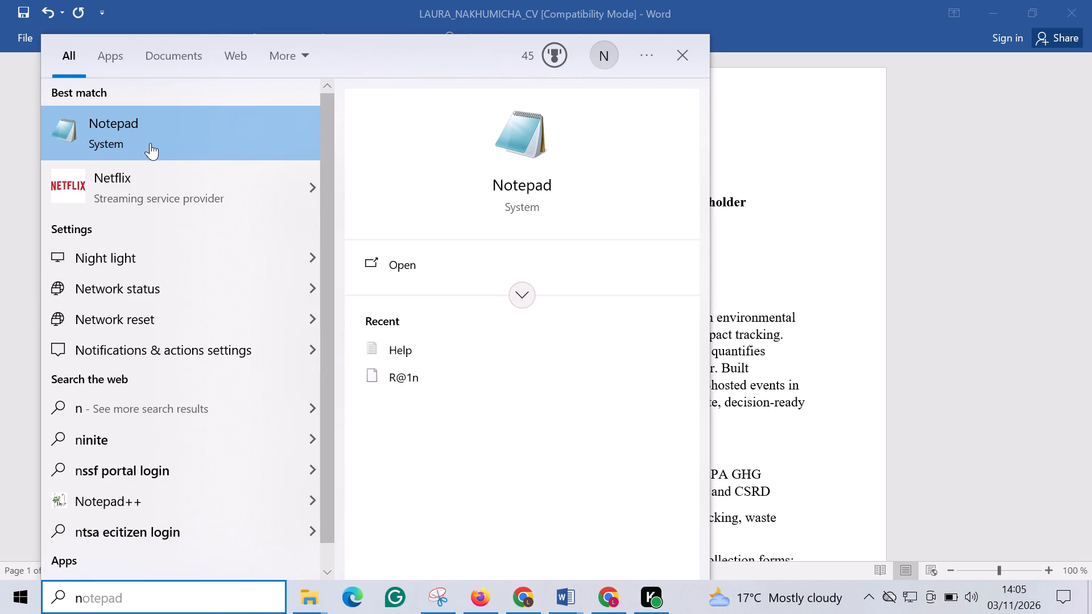
{"action": "left_click", "coordinate": [387, 269]}
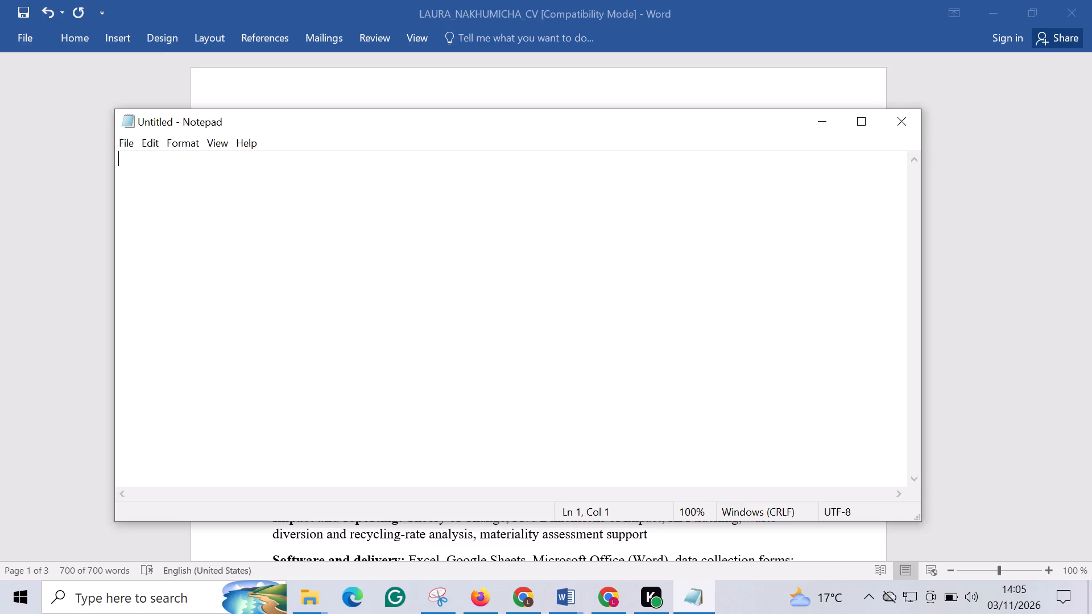
{"action": "key", "text": "ctrl+v"}
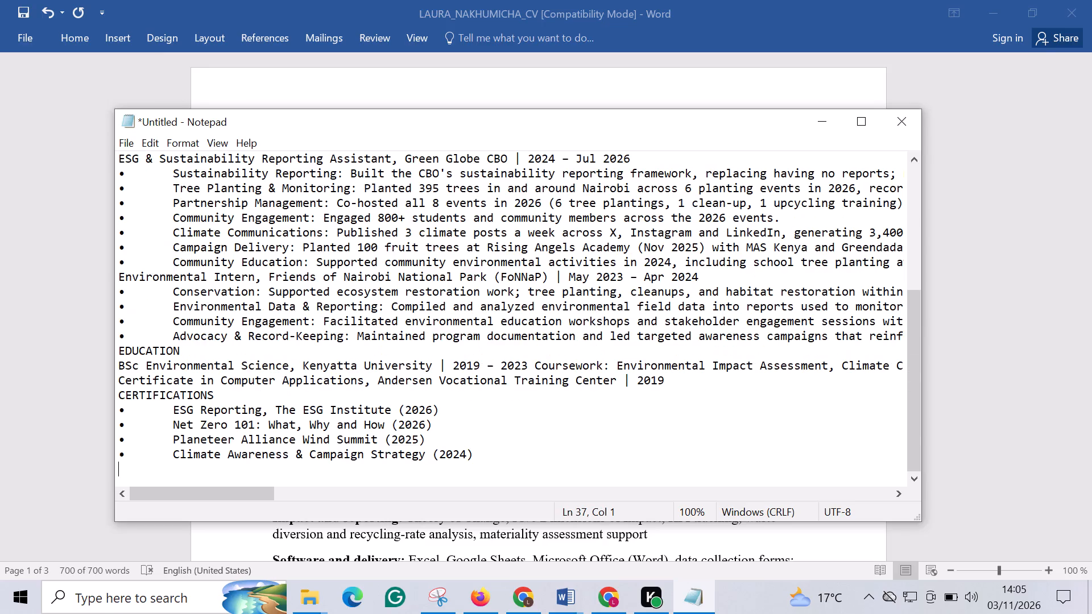
Check the plain-text CV in Notepad, including its contact line and experience sections, and minimise it to return to Word.
{"action": "scroll", "coordinate": [249, 265], "scroll_direction": "down", "scroll_amount": 2}
{"action": "scroll", "coordinate": [264, 384], "scroll_direction": "up", "scroll_amount": 3}
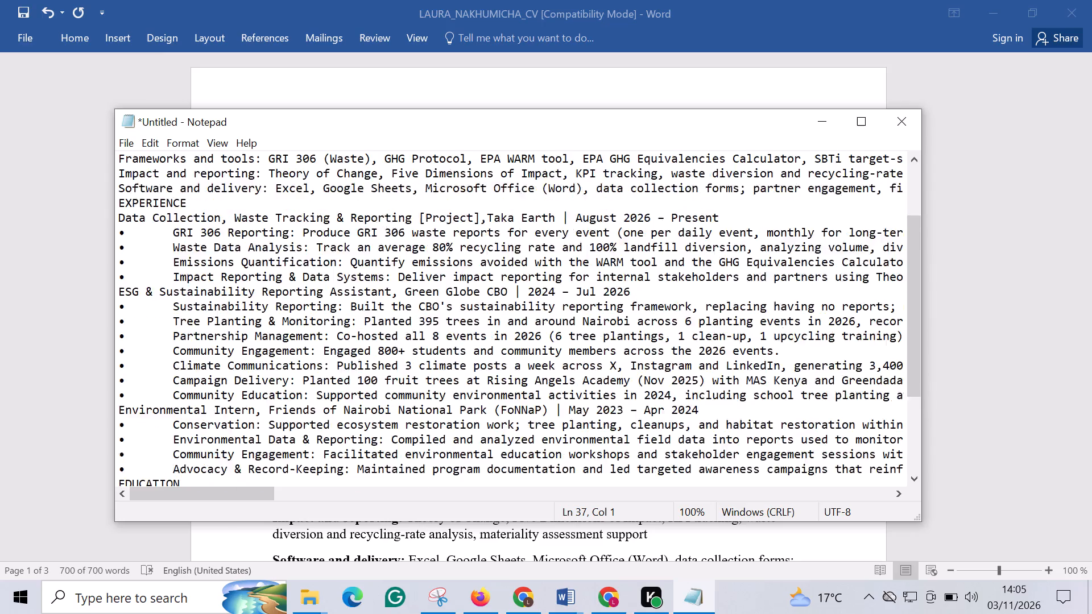
{"action": "scroll", "coordinate": [264, 384], "scroll_direction": "up", "scroll_amount": 8}
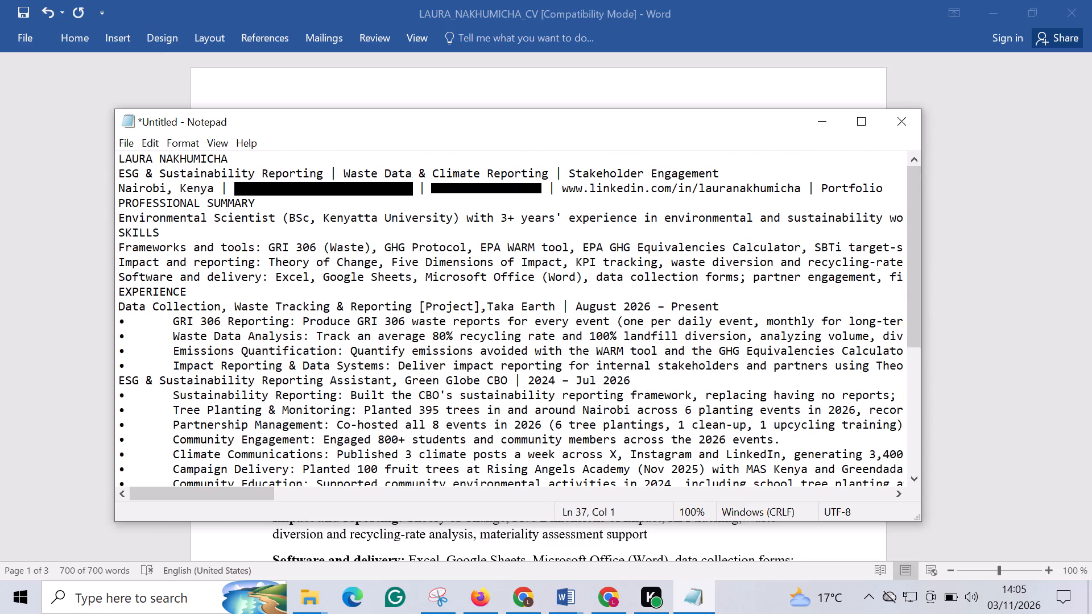
{"action": "scroll", "coordinate": [340, 237], "scroll_direction": "down", "scroll_amount": 3}
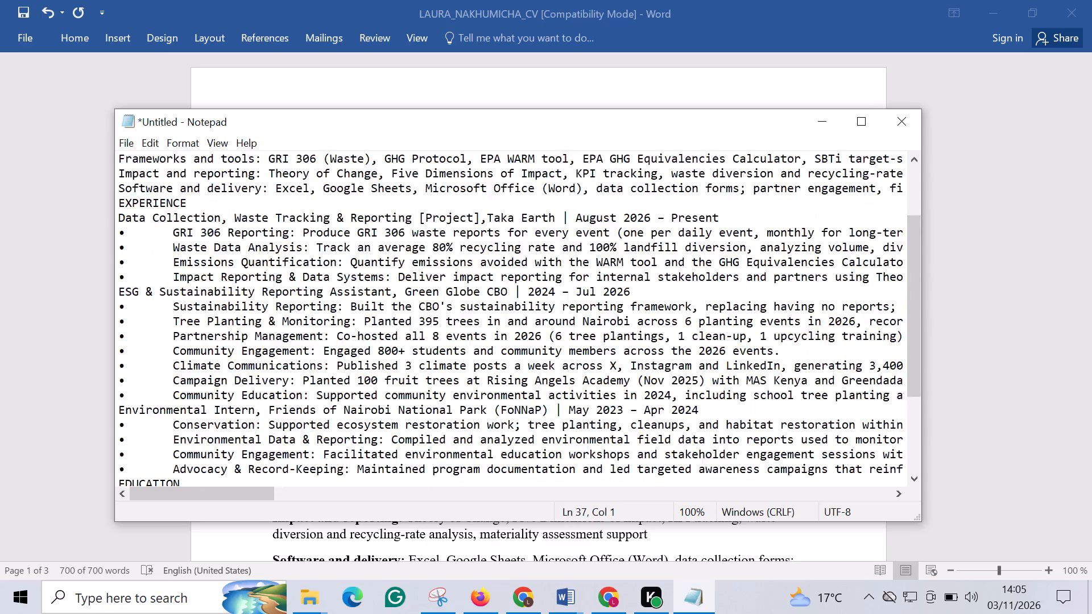
{"action": "scroll", "coordinate": [336, 245], "scroll_direction": "down", "scroll_amount": 4}
{"action": "scroll", "coordinate": [344, 349], "scroll_direction": "up", "scroll_amount": 6}
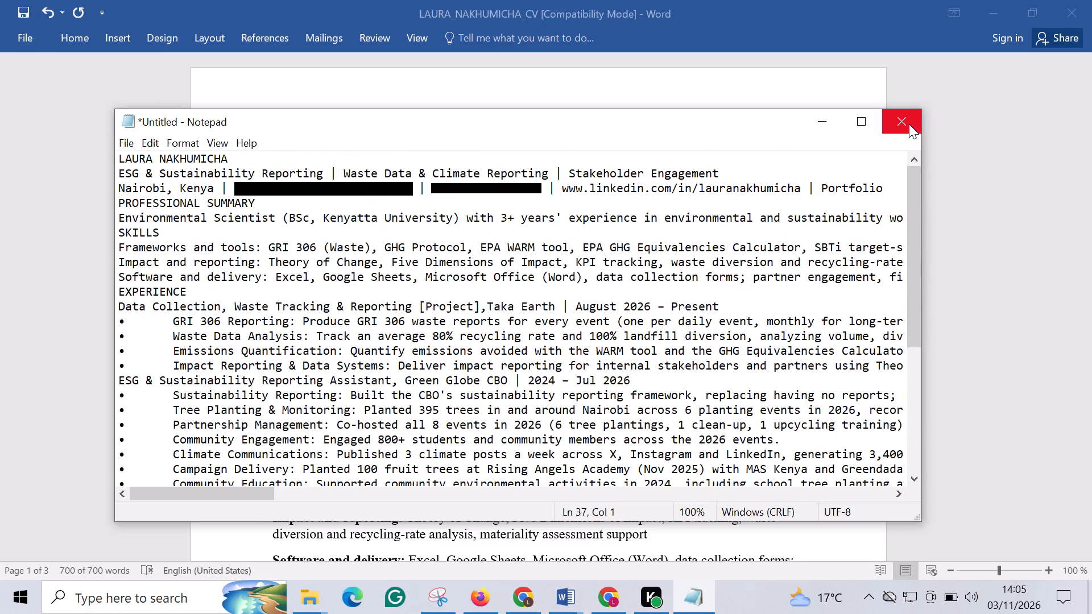
{"action": "left_click", "coordinate": [829, 129]}
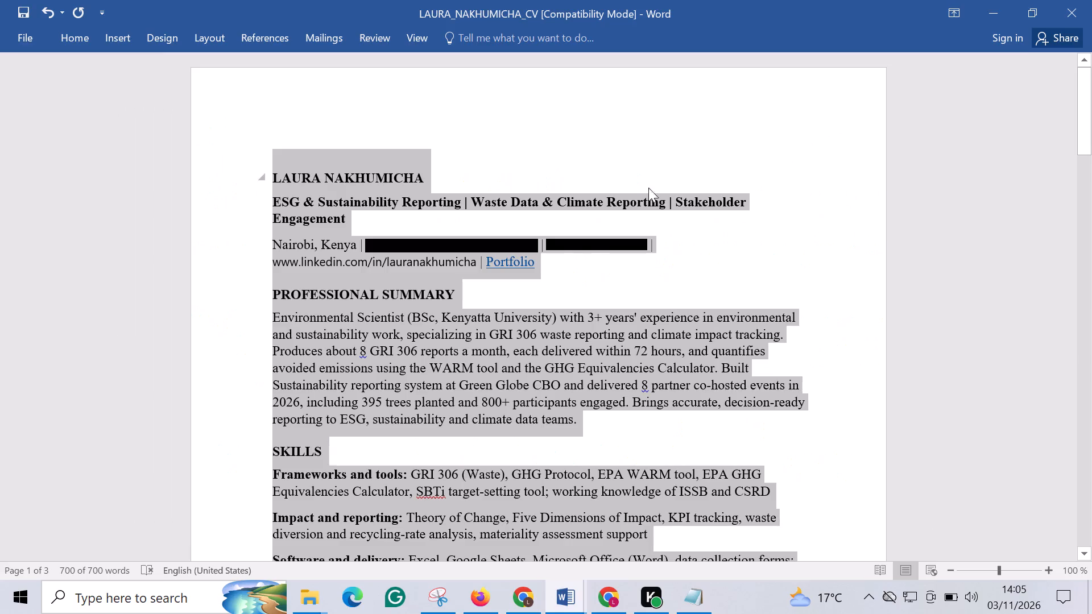
Deselect the CV text and review the document from the professional summary through experience and education to the certifications.
{"action": "left_click", "coordinate": [530, 135]}
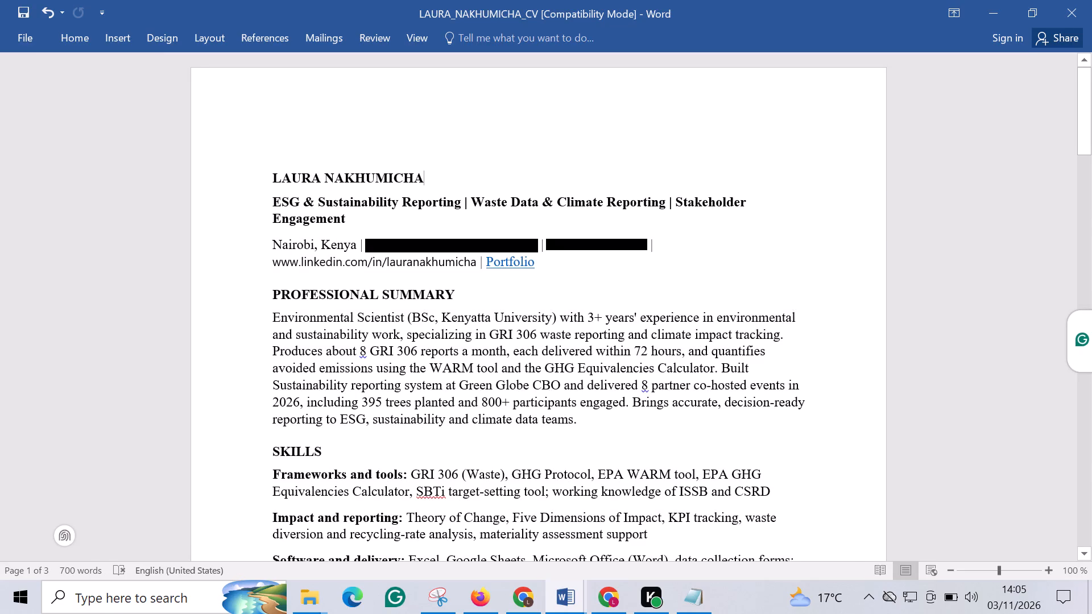
{"action": "scroll", "coordinate": [324, 252], "scroll_direction": "down", "scroll_amount": 9}
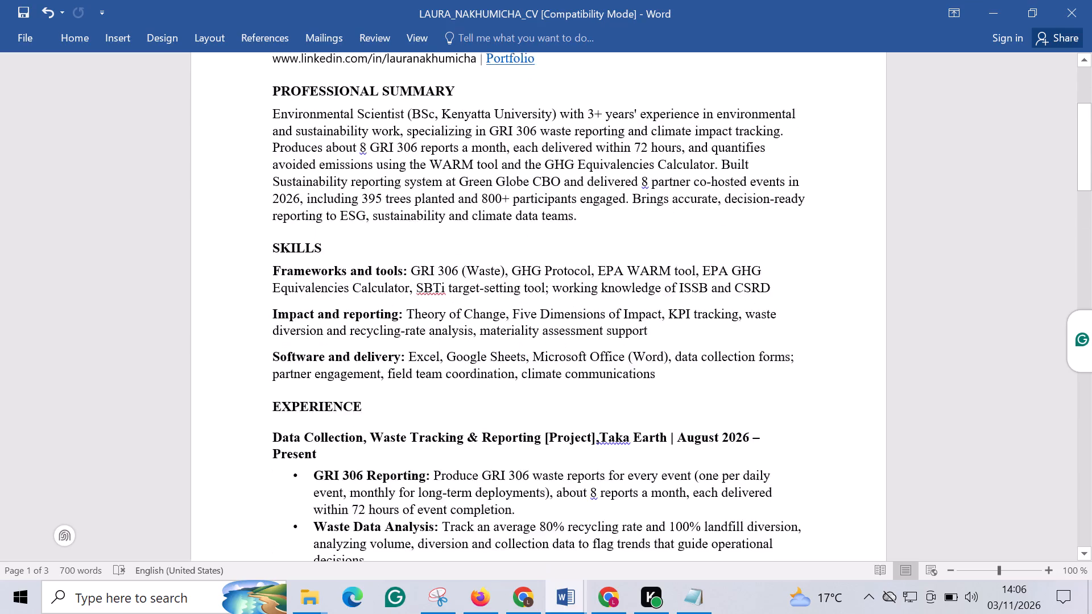
{"action": "scroll", "coordinate": [322, 262], "scroll_direction": "down", "scroll_amount": 17}
{"action": "scroll", "coordinate": [321, 263], "scroll_direction": "down", "scroll_amount": 5}
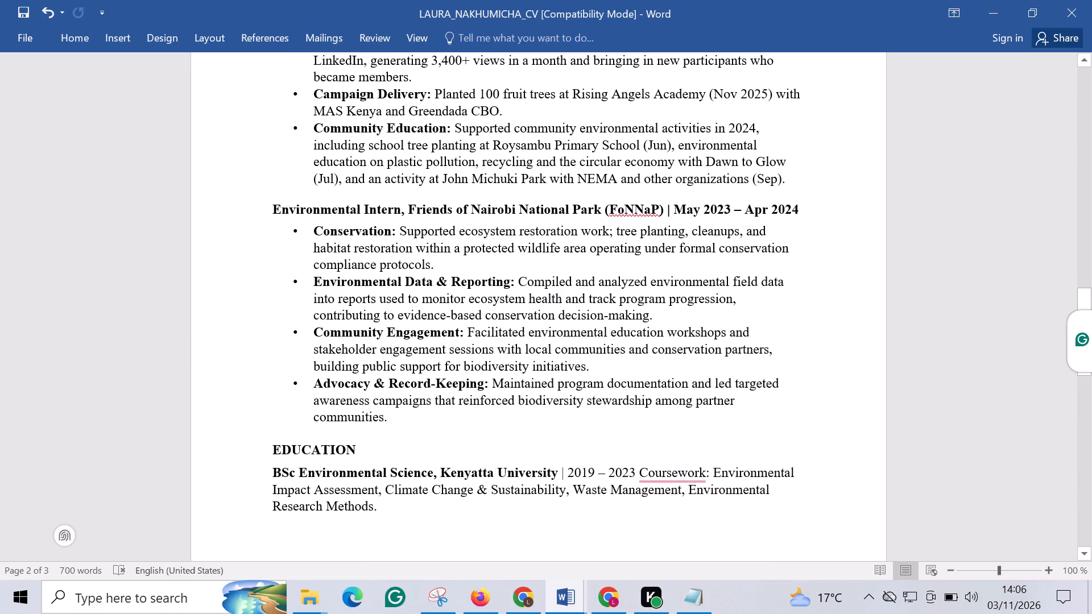
{"action": "scroll", "coordinate": [323, 271], "scroll_direction": "down", "scroll_amount": 6}
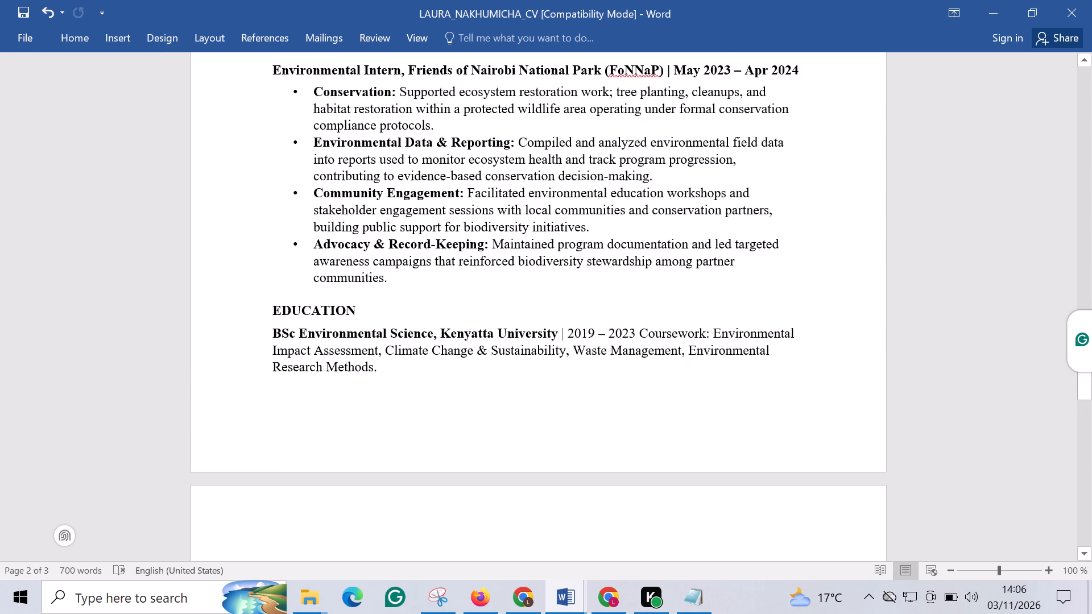
{"action": "scroll", "coordinate": [324, 272], "scroll_direction": "down", "scroll_amount": 12}
{"action": "scroll", "coordinate": [329, 309], "scroll_direction": "up", "scroll_amount": 7}
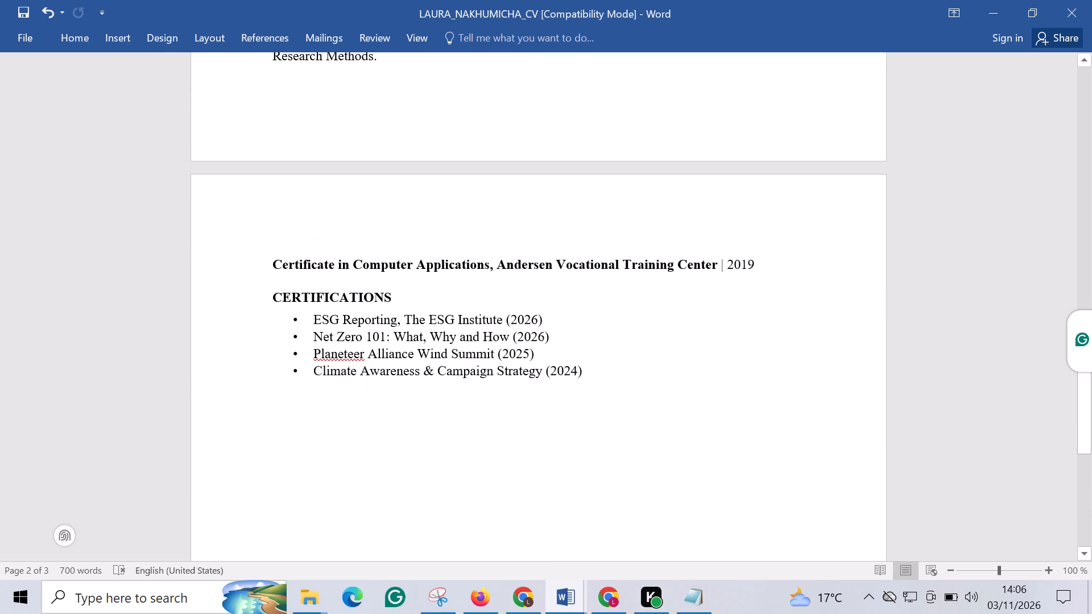
Save the CV as a PDF on the D: drive, named with the owner's name plus RESUME, separated by spaces, replacing the existing file.
{"action": "left_click", "coordinate": [26, 35]}
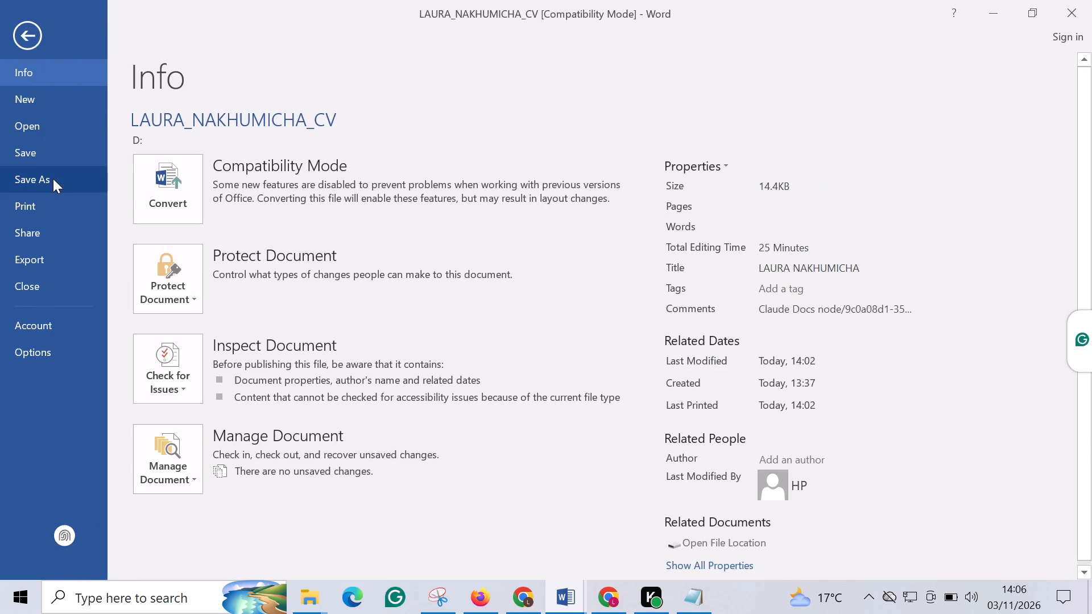
{"action": "left_click", "coordinate": [53, 179]}
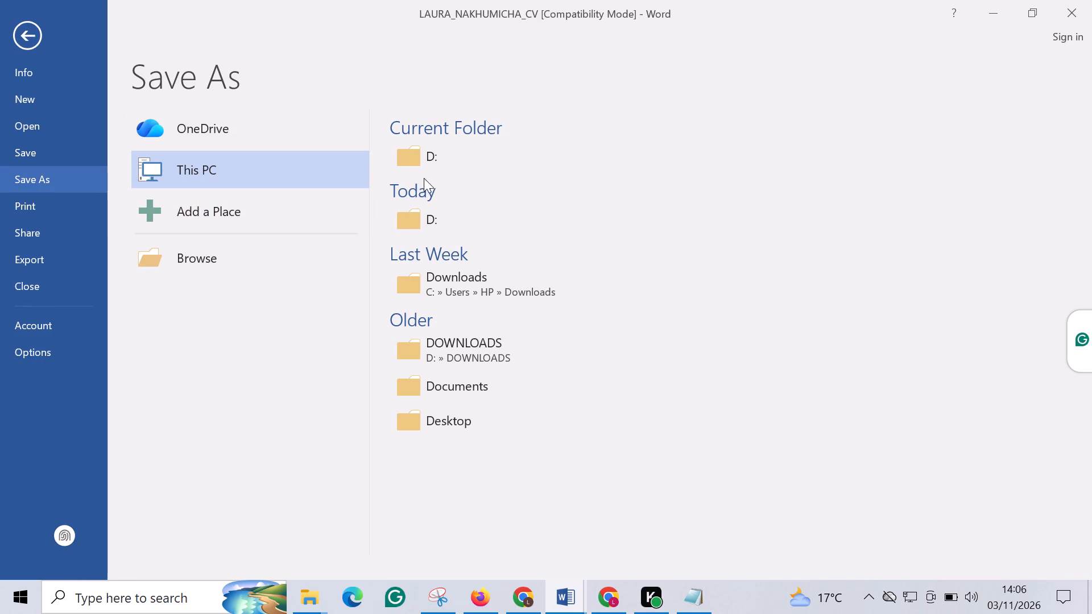
{"action": "left_click", "coordinate": [437, 154]}
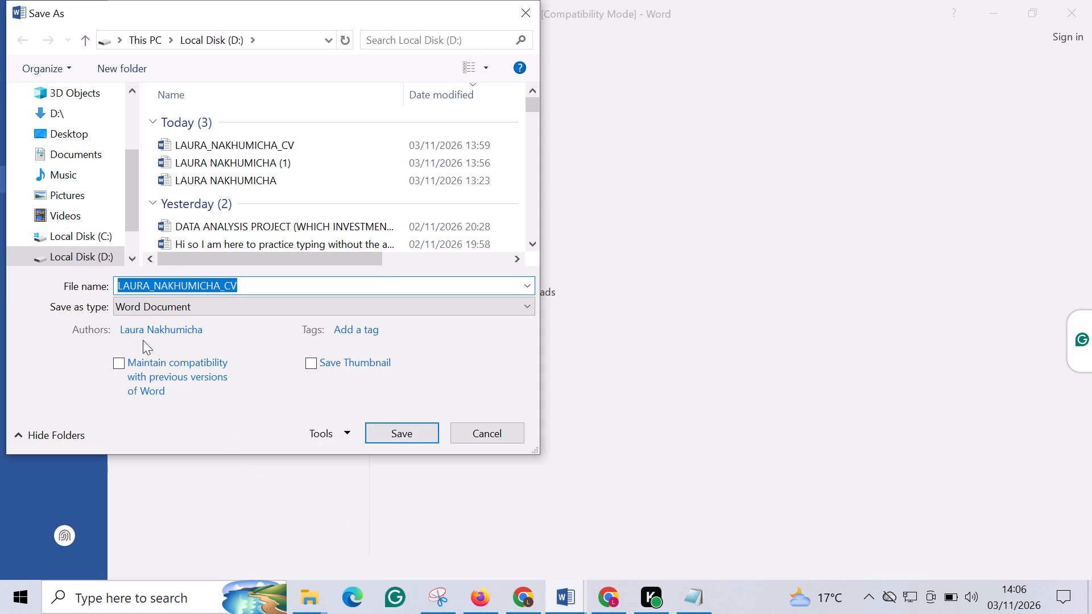
{"action": "left_click", "coordinate": [189, 305]}
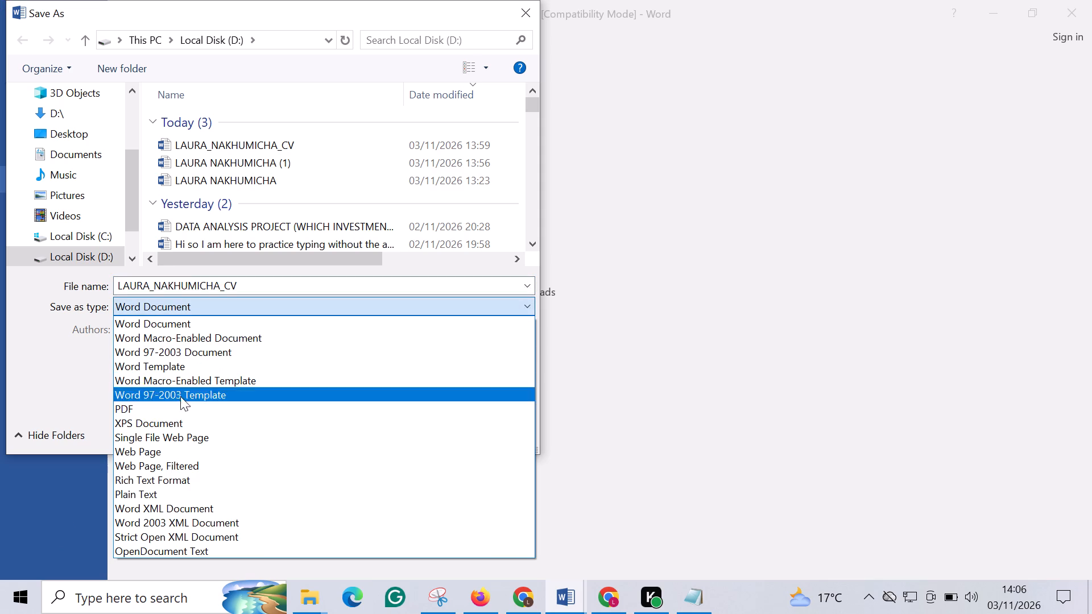
{"action": "left_click", "coordinate": [180, 404]}
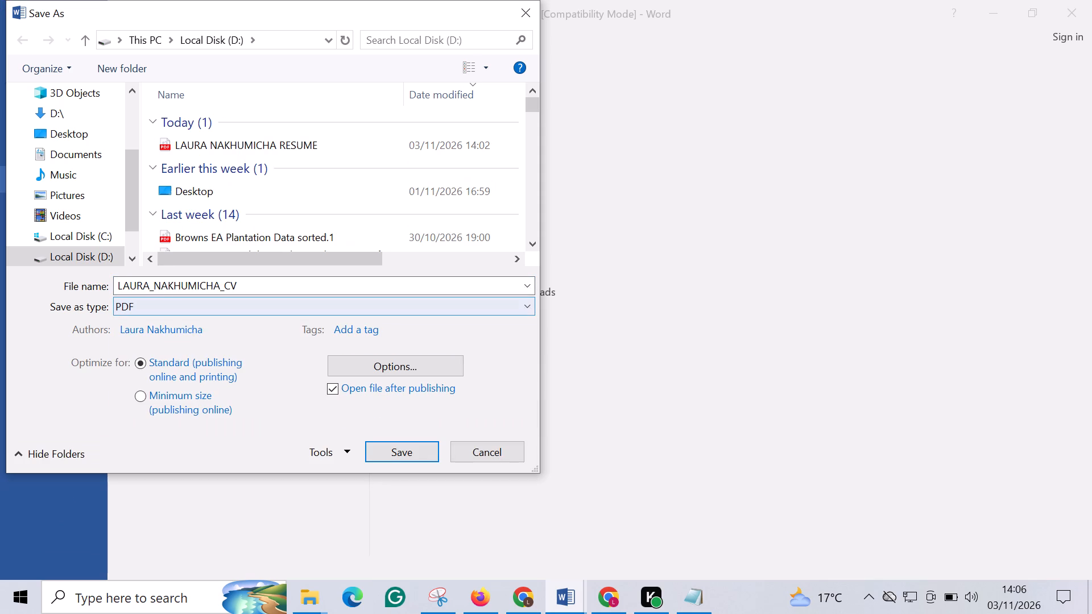
{"action": "left_click", "coordinate": [156, 285]}
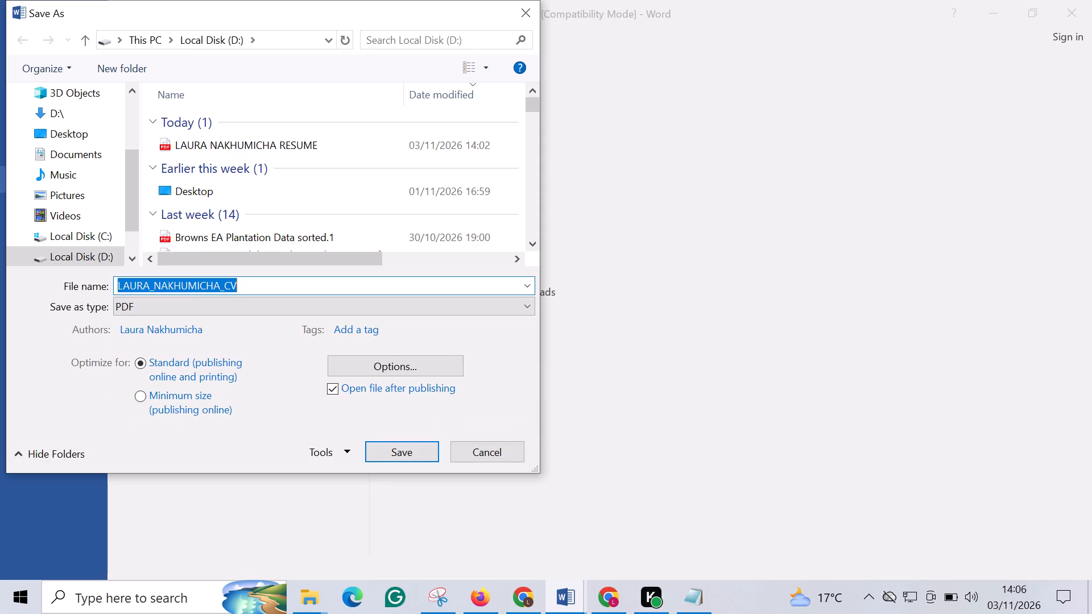
{"action": "left_click", "coordinate": [156, 285]}
{"action": "key", "text": "BackSpace"}
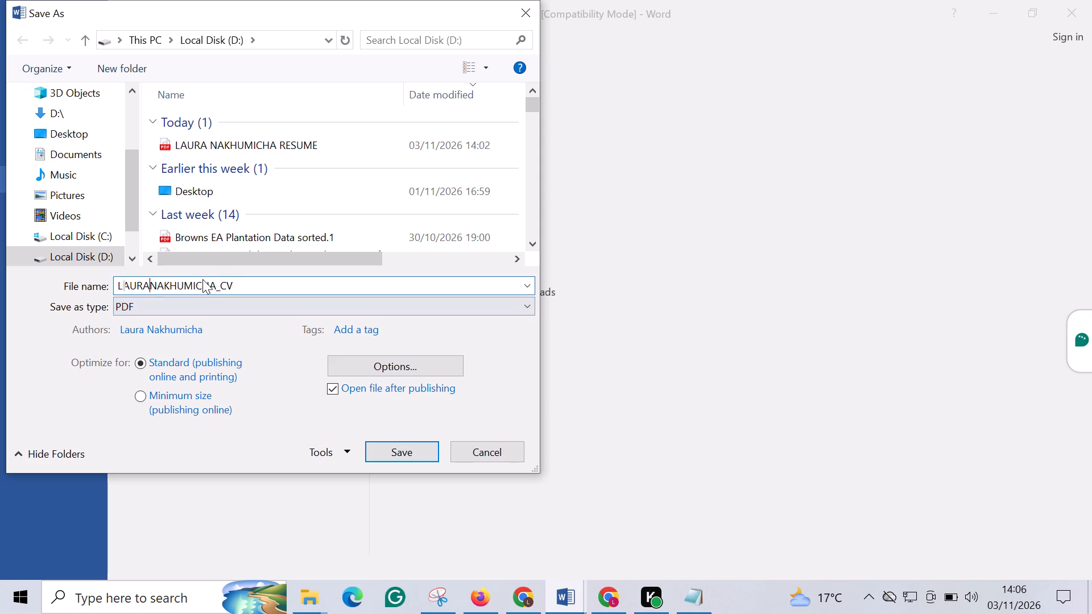
{"action": "key", "text": "space"}
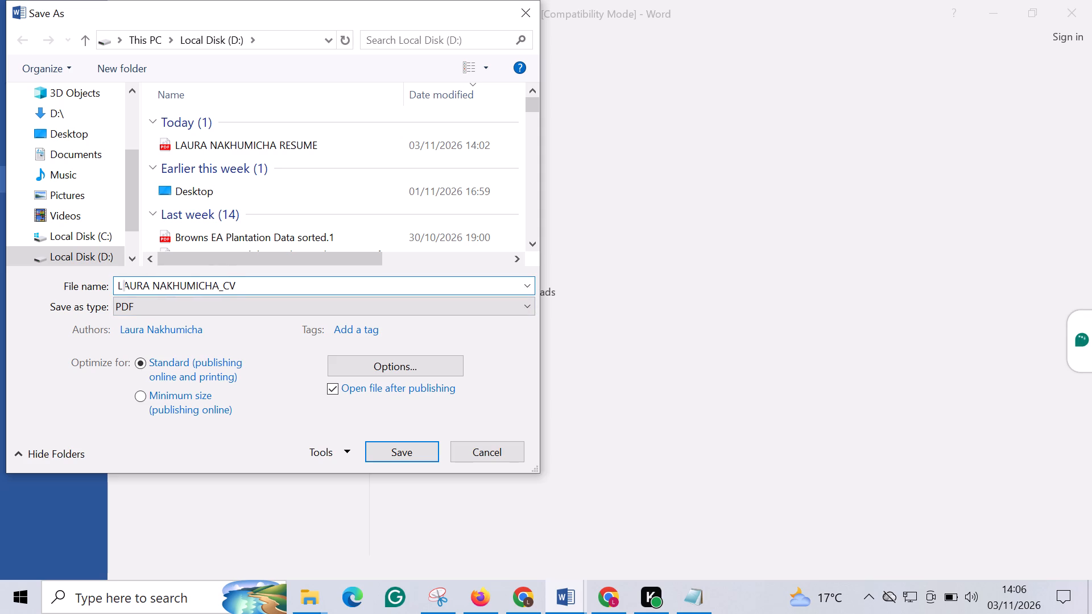
{"action": "left_click", "coordinate": [225, 288]}
{"action": "key", "text": "BackSpace"}
{"action": "key", "text": "space"}
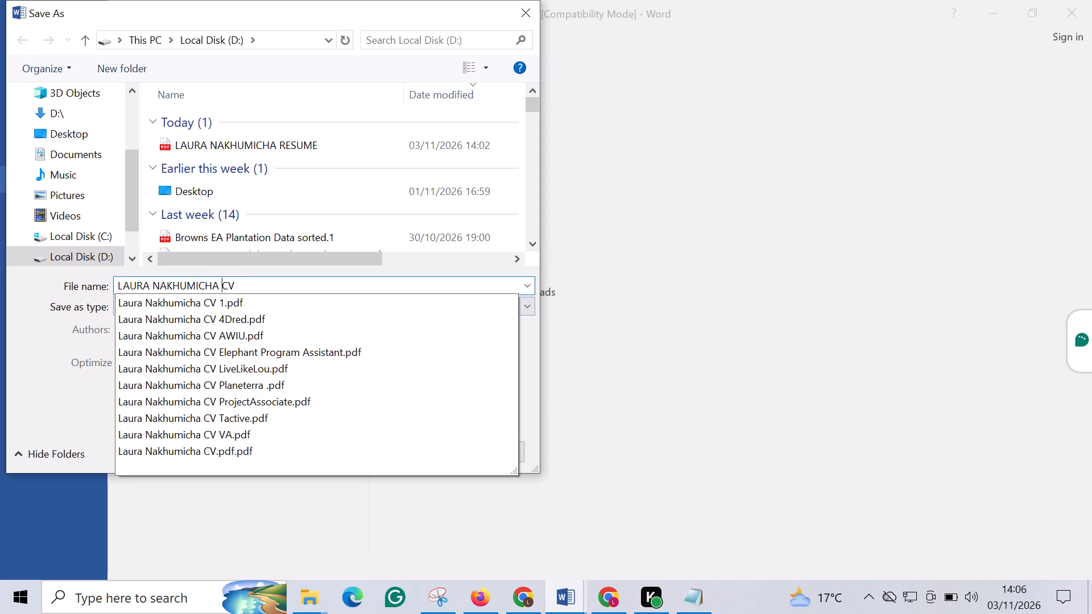
{"action": "left_click", "coordinate": [240, 287]}
{"action": "key", "text": "BackSpace"}
{"action": "key", "text": "BackSpace"}
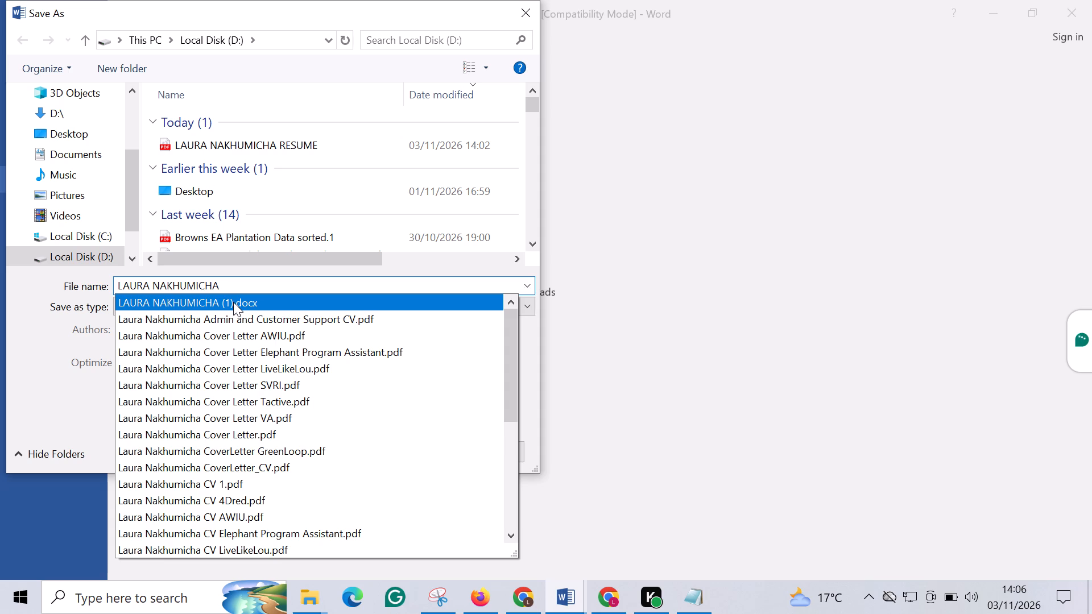
{"action": "type", "text": "RE"}
{"action": "key", "text": "s"}
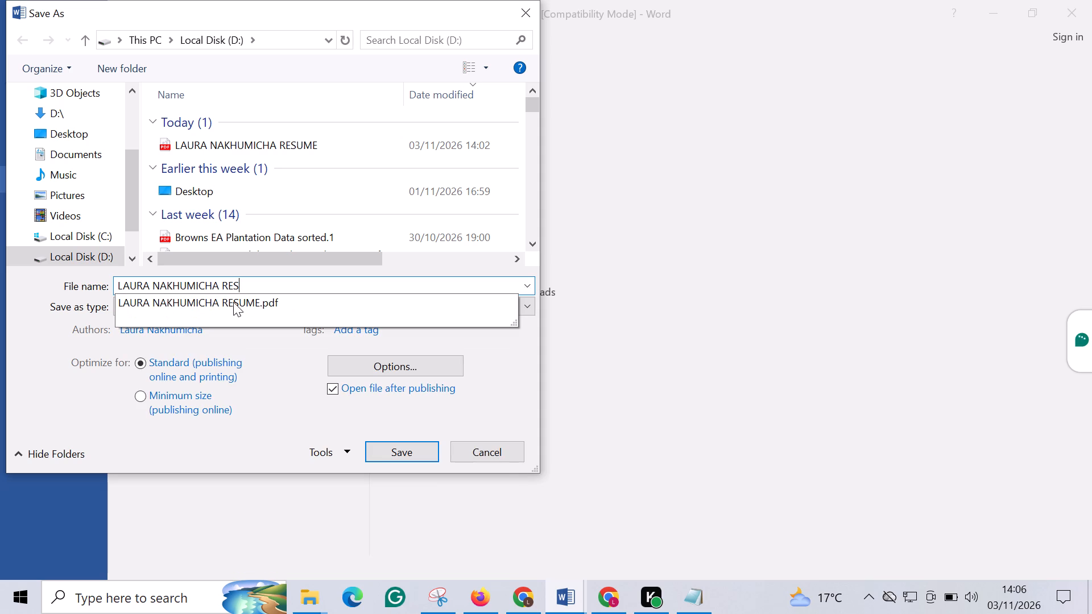
{"action": "type", "text": "UME"}
{"action": "left_click", "coordinate": [403, 457]}
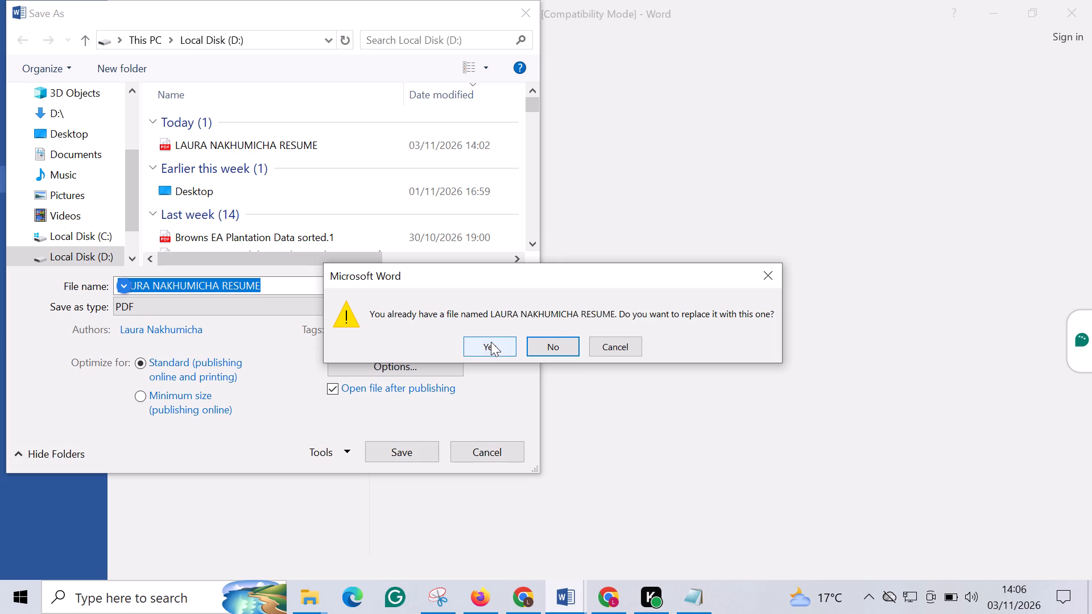
{"action": "left_click", "coordinate": [491, 342]}
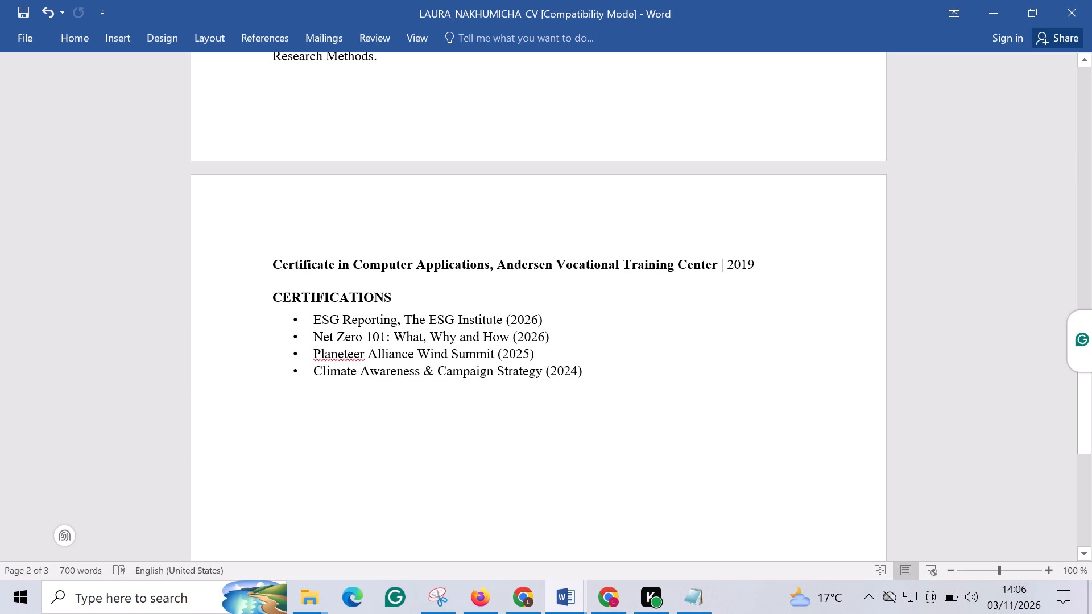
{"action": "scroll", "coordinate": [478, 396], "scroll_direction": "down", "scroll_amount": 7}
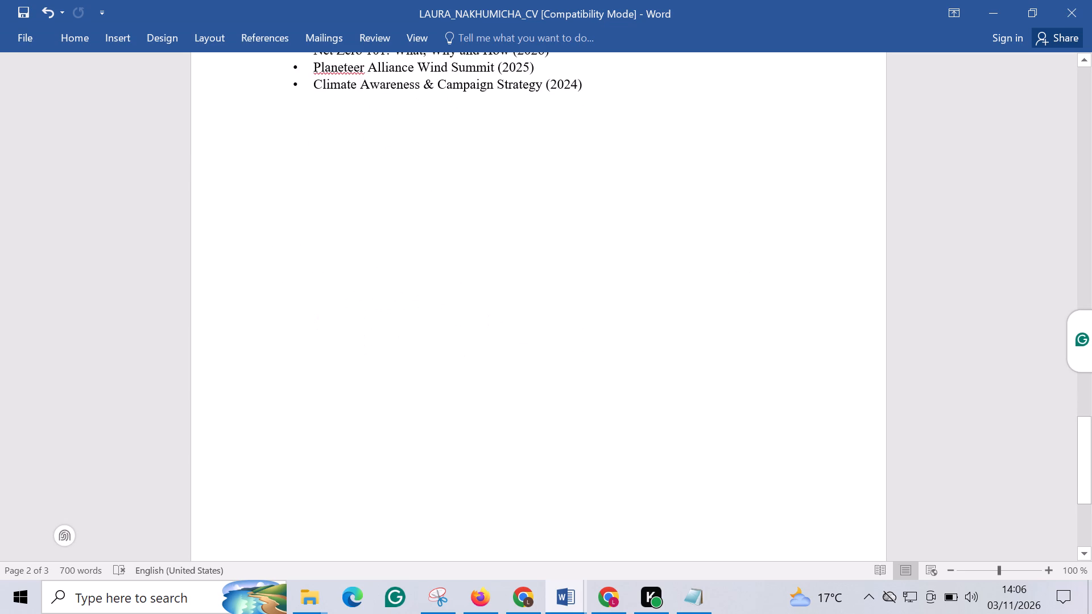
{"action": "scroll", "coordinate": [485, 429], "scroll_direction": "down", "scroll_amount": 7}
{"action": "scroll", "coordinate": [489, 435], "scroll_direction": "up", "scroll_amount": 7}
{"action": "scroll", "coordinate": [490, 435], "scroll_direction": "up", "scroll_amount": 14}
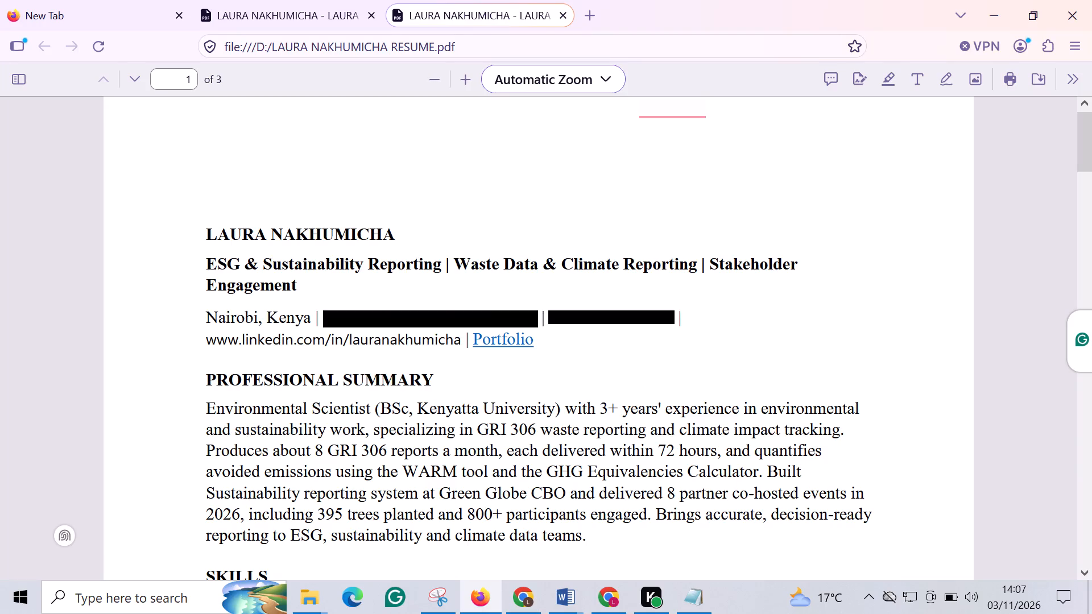
Switch to Chrome and search in a new tab why hyperlinking the name Linkedin to one's profile goes to the sign up page when clicked.
{"action": "left_click", "coordinate": [533, 591]}
{"action": "left_click", "coordinate": [804, 16]}
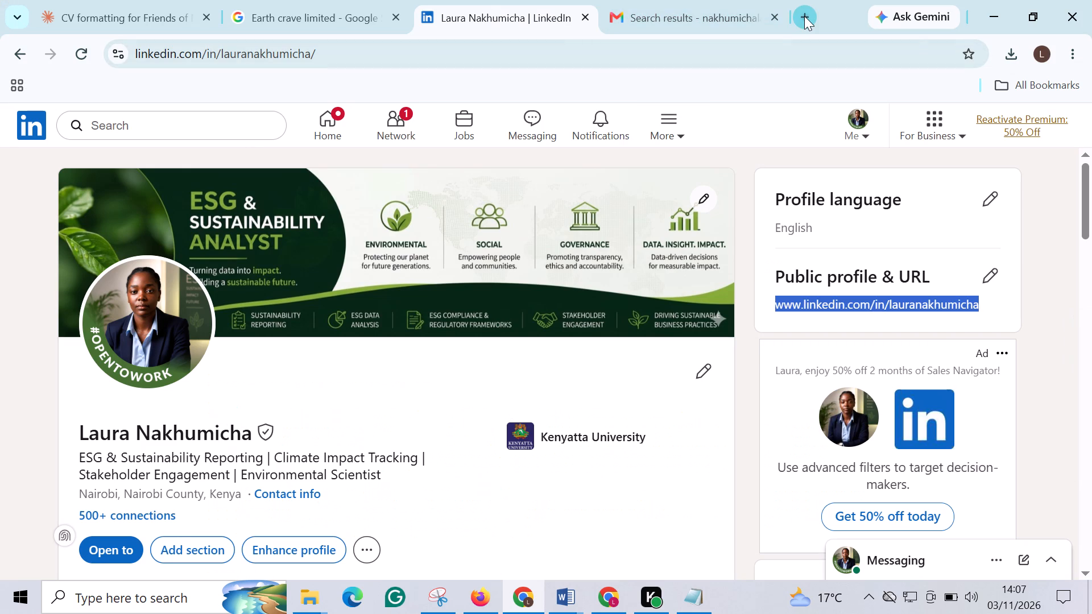
{"action": "type", "text": "why when"}
{"action": "key", "text": "space"}
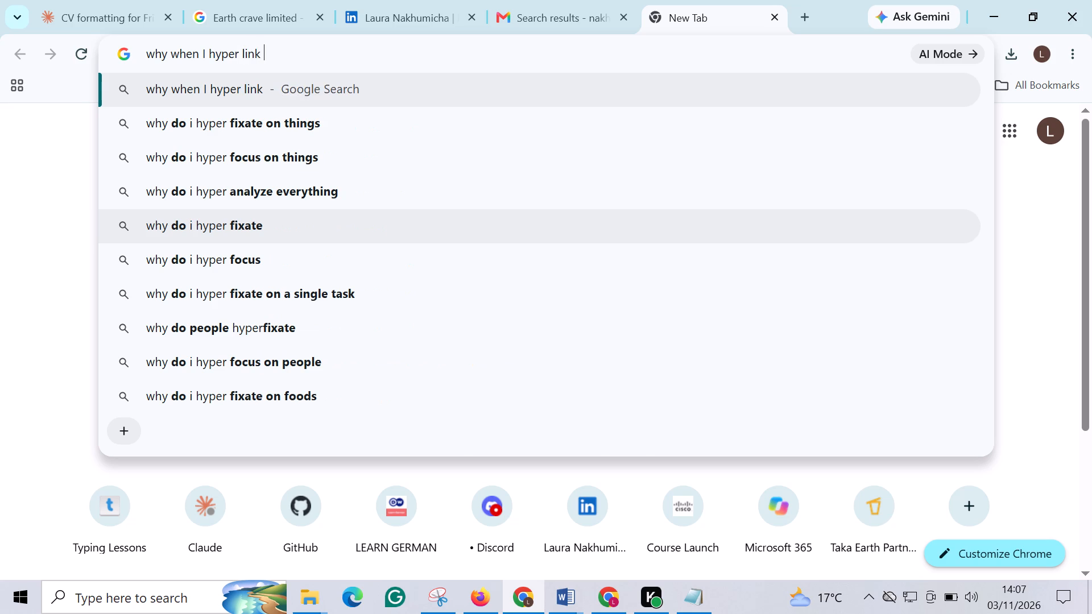
{"action": "type", "text": "the name"}
{"action": "key", "text": "space"}
{"action": "key", "text": "l"}
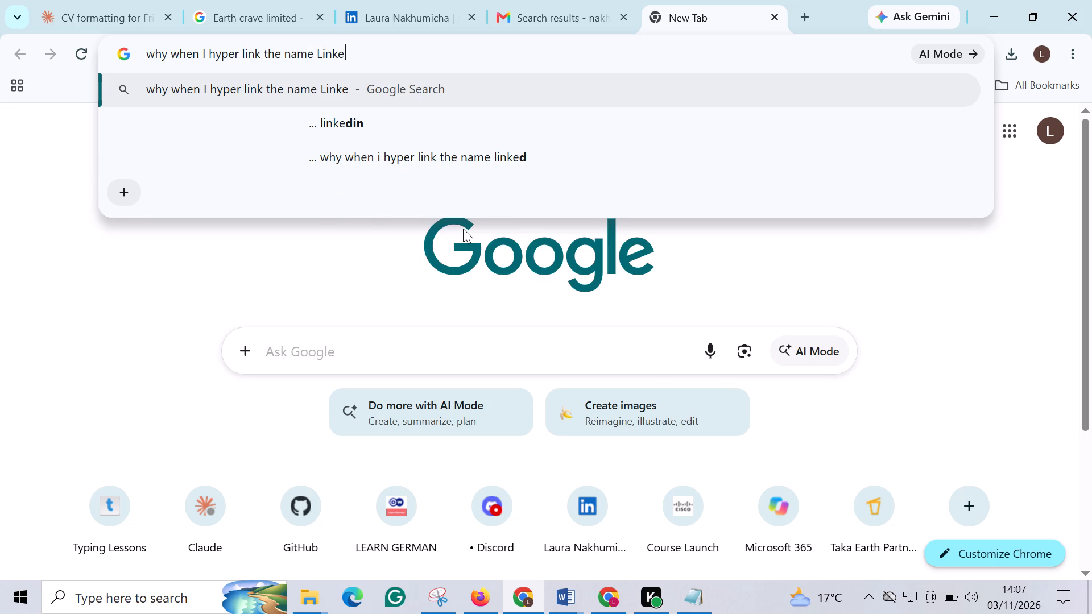
{"action": "type", "text": "din and adda"}
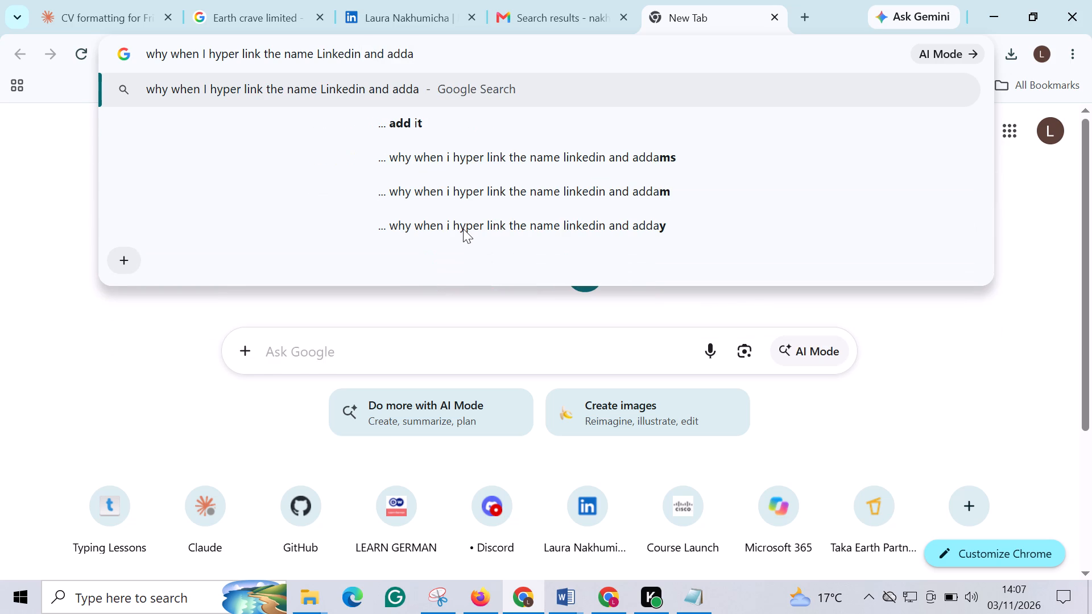
{"action": "key", "text": "BackSpace"}
{"action": "key", "text": "space"}
{"action": "type", "text": "a link to"}
{"action": "key", "text": "space"}
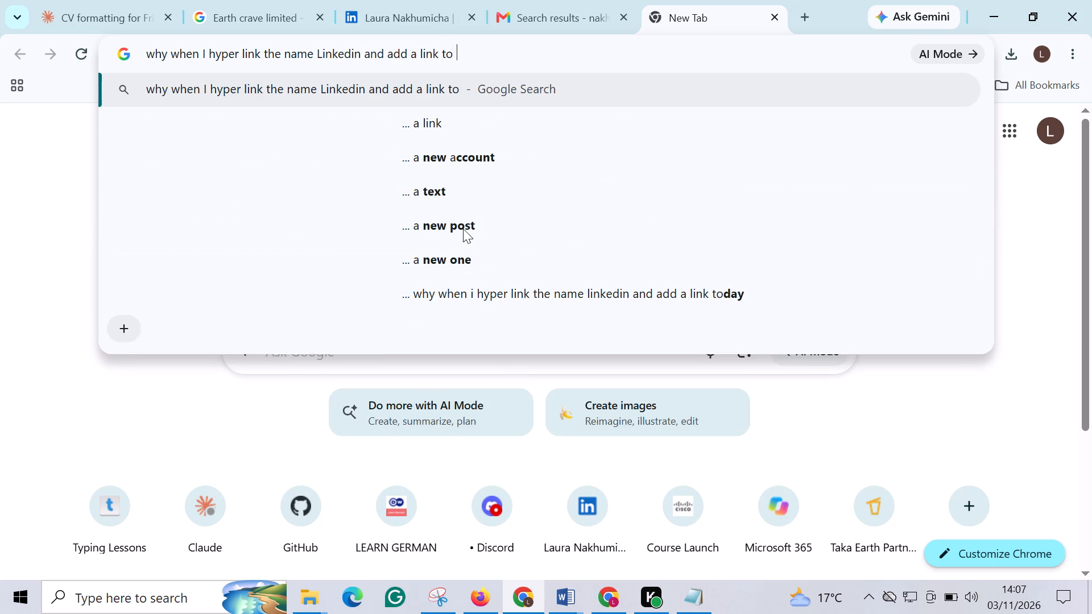
{"action": "type", "text": "my linkedin profile when"}
{"action": "key", "text": "space"}
{"action": "type", "text": "cli"}
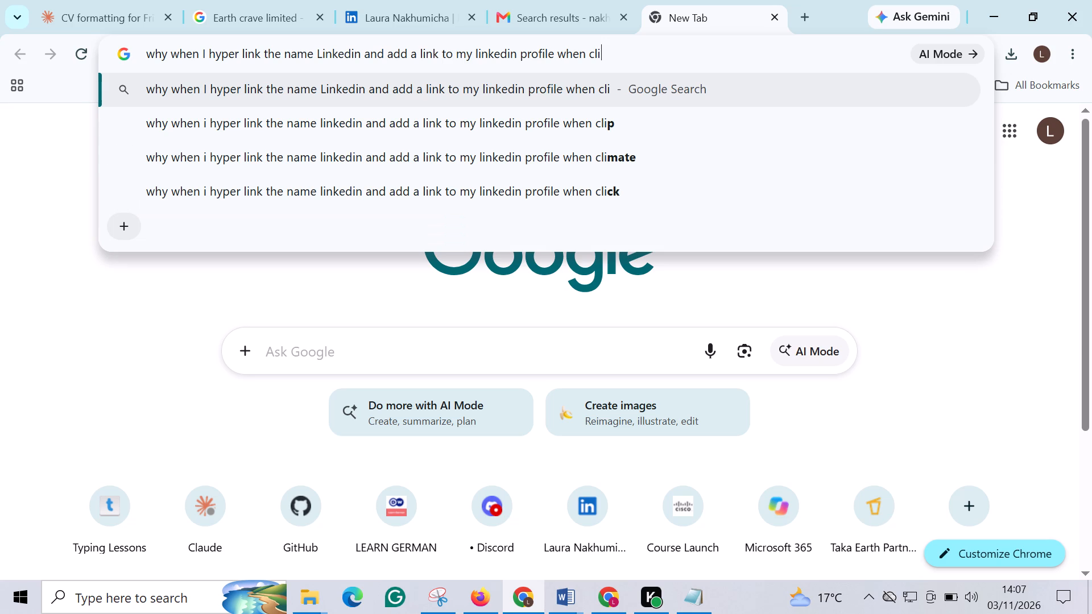
{"action": "type", "text": "cked"}
{"action": "key", "text": "space"}
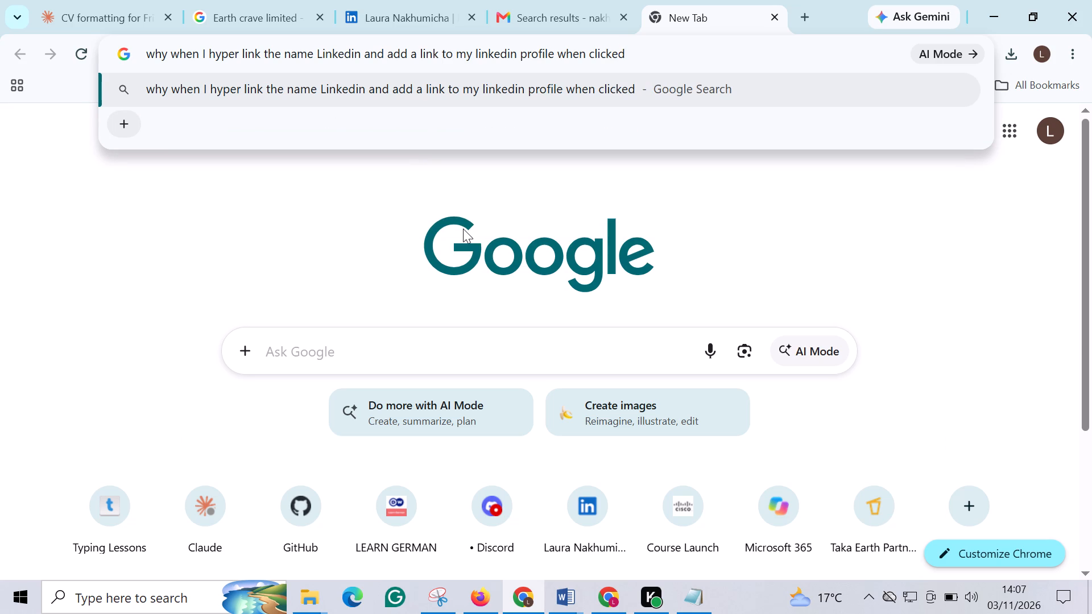
{"action": "type", "text": "it goe"}
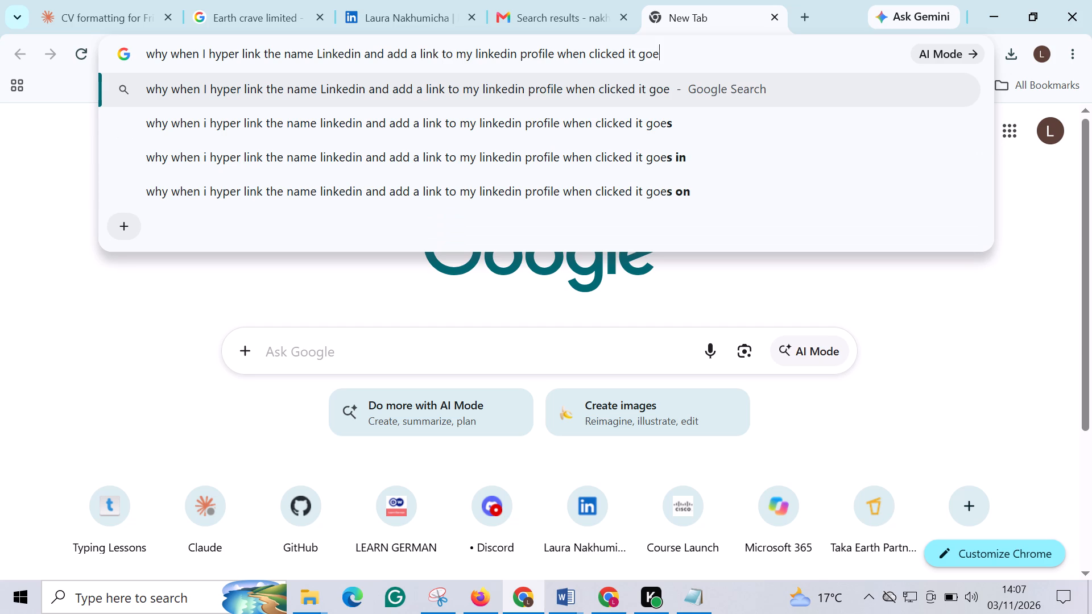
{"action": "type", "text": "s to sign up pa"}
{"action": "type", "text": "gr"}
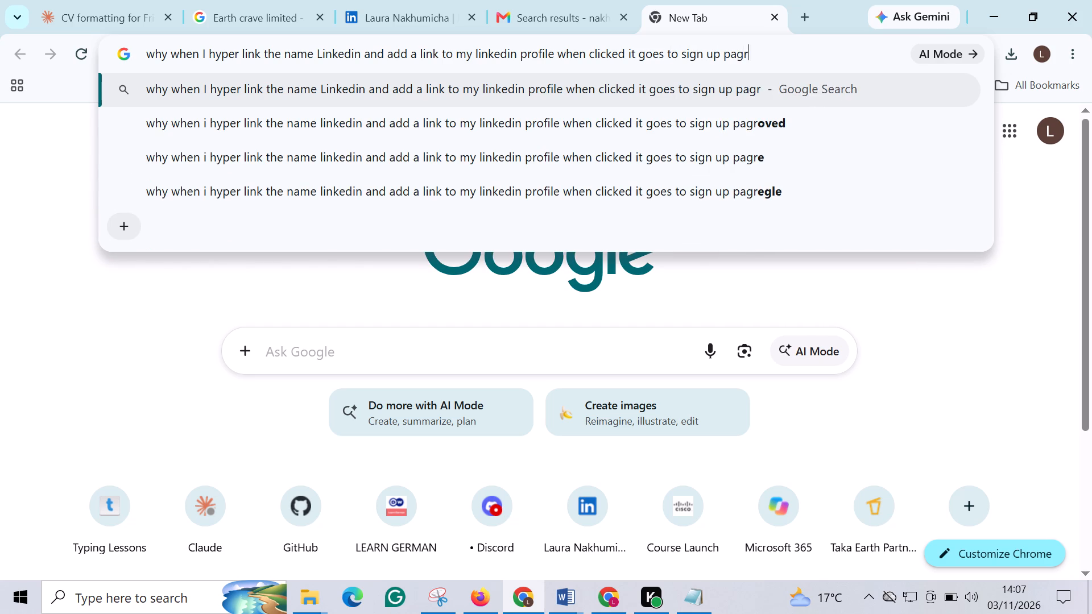
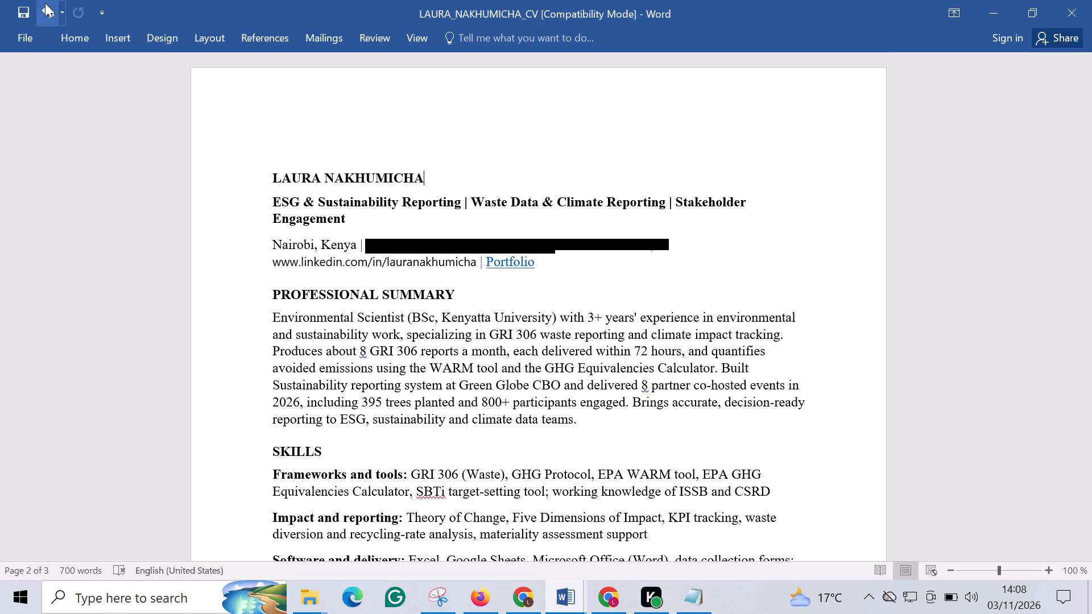
In Word, undo the recent contact-line edits back to the hyperlinked word Linkedin in place of the written-out profile address.
{"action": "left_click", "coordinate": [45, 3]}
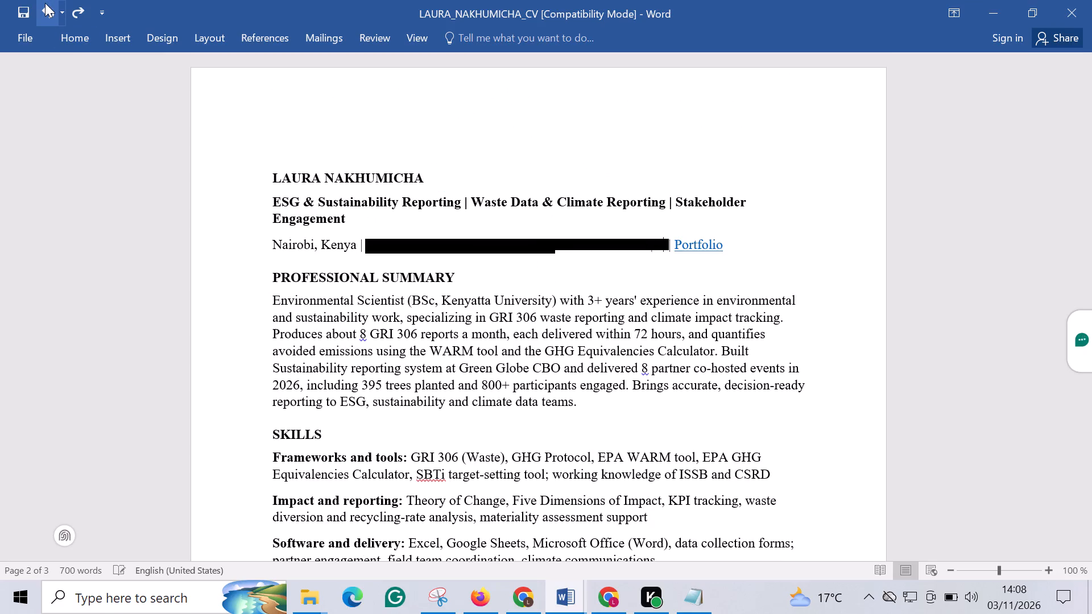
{"action": "triple_click", "coordinate": [45, 3]}
{"action": "triple_click", "coordinate": [45, 3]}
{"action": "double_click", "coordinate": [45, 3]}
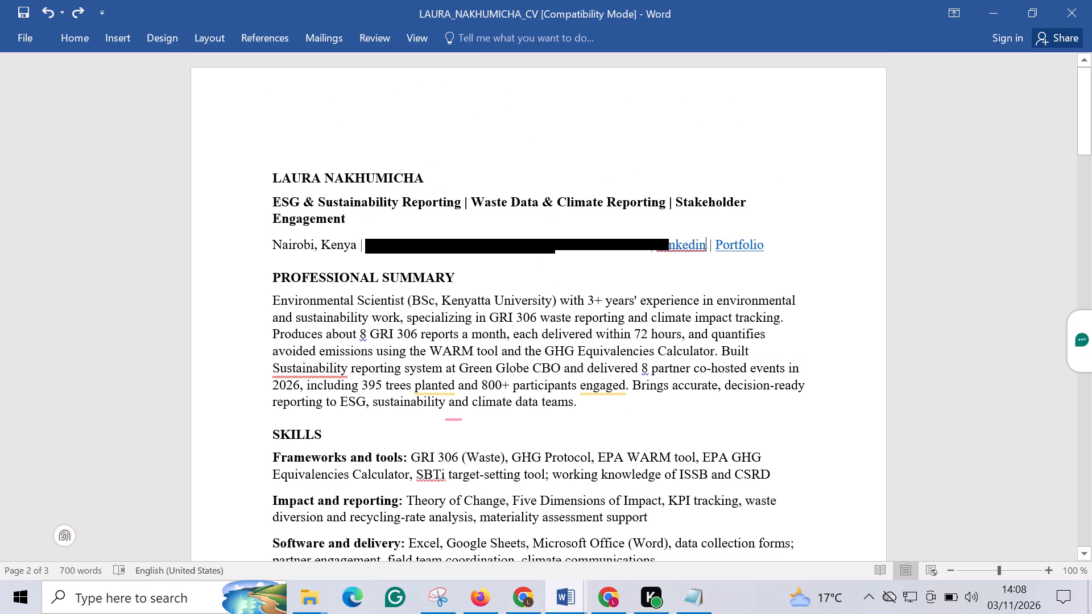
Save the CV as a Word Document on the D: drive, named with the owner's name plus Cv, separated by spaces, upgrading the file format.
{"action": "left_click", "coordinate": [22, 38]}
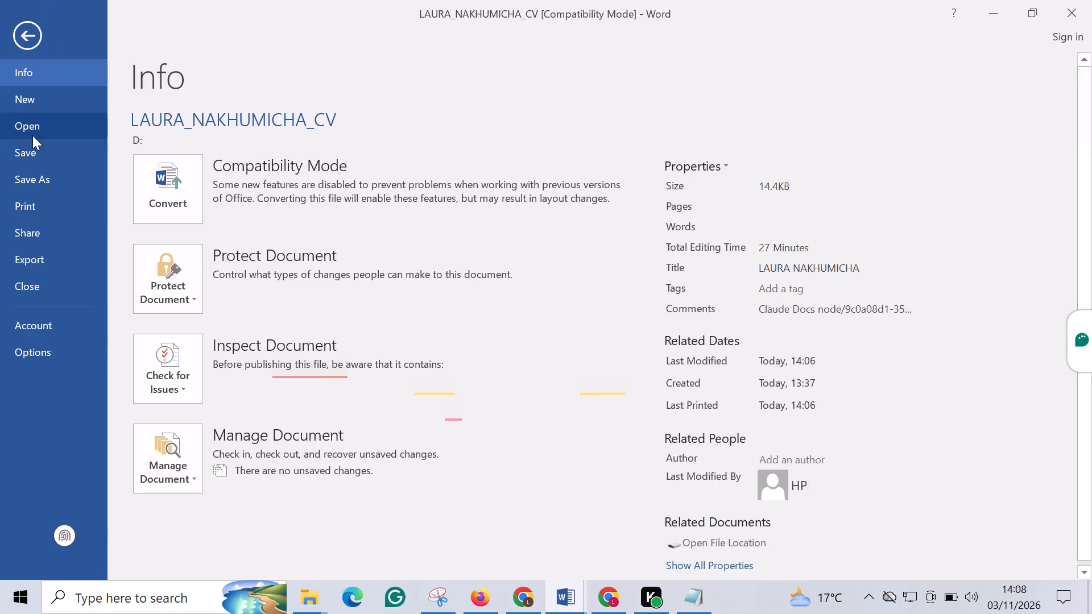
{"action": "left_click", "coordinate": [47, 184]}
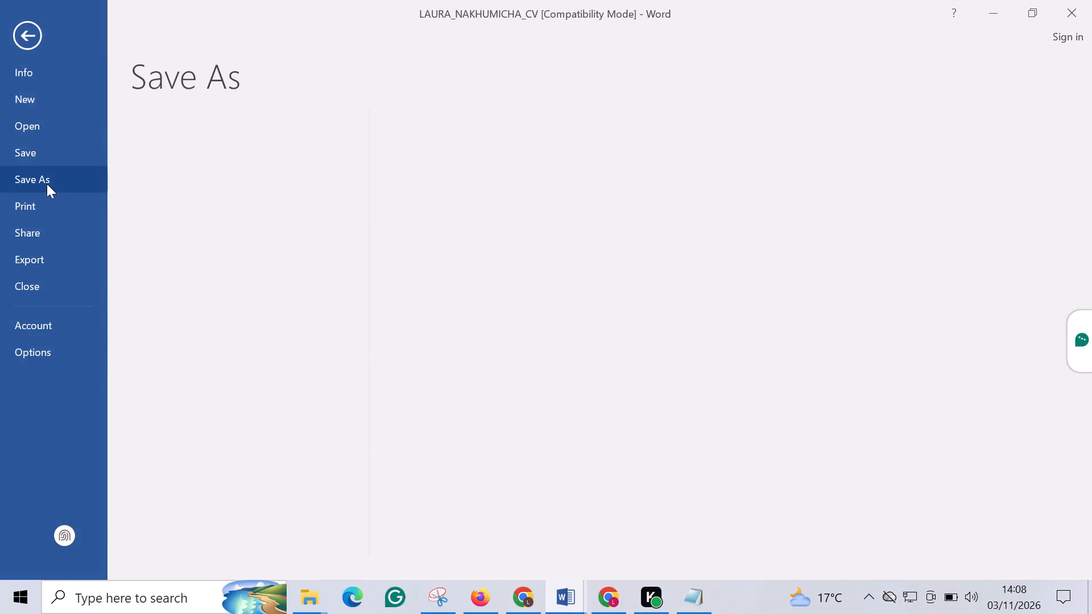
{"action": "left_click", "coordinate": [459, 153]}
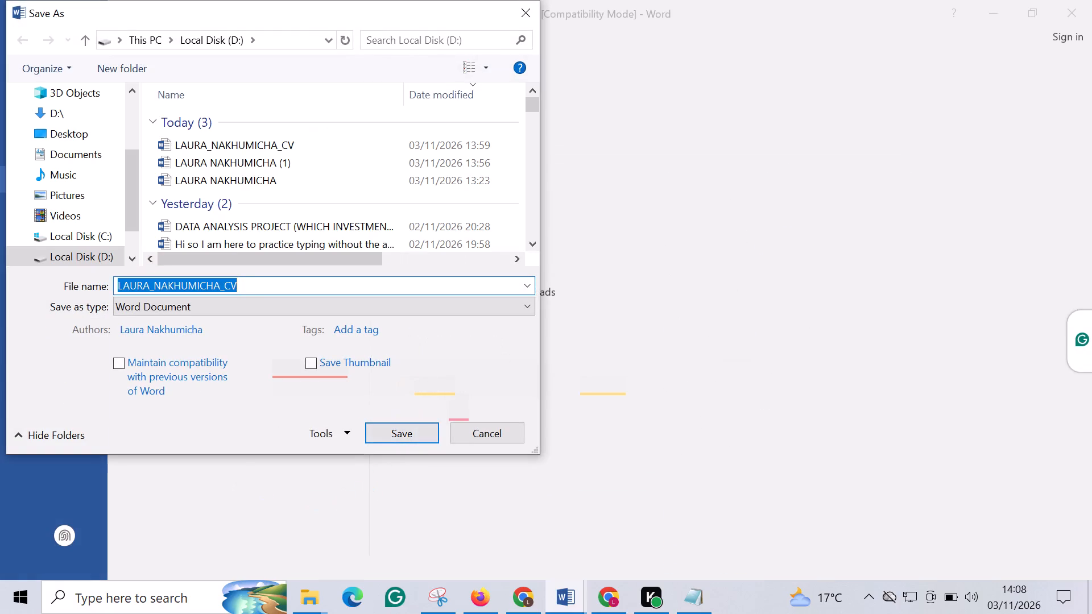
{"action": "left_click", "coordinate": [226, 286]}
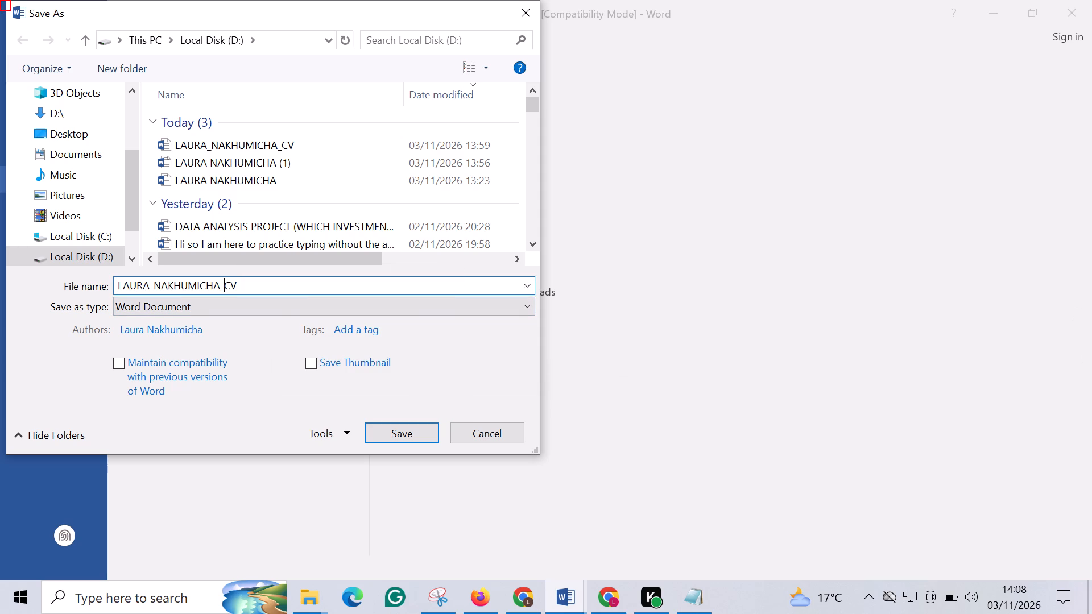
{"action": "key", "text": "BackSpace"}
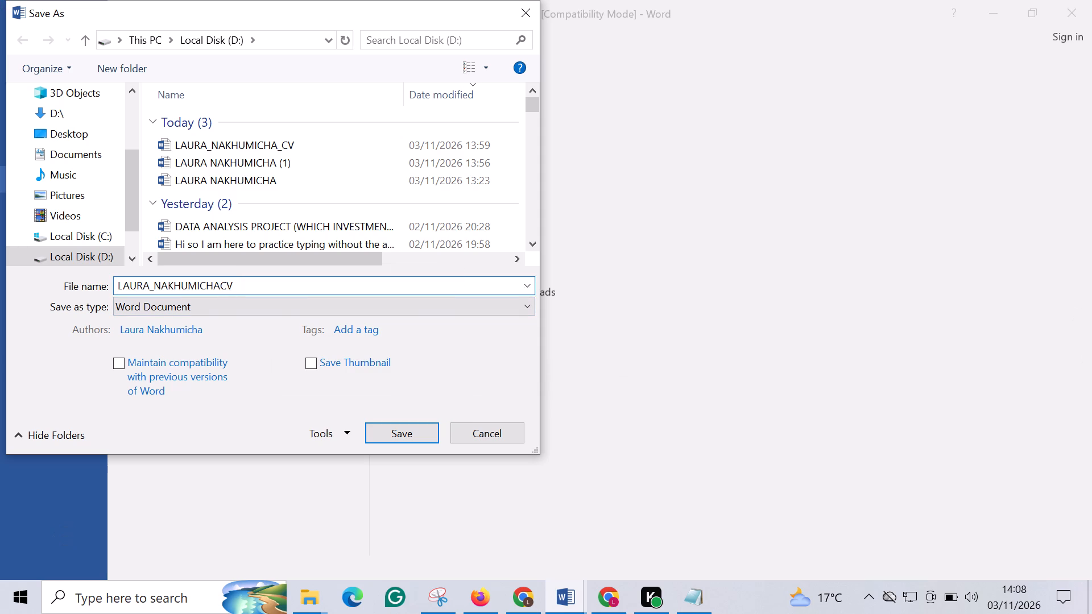
{"action": "key", "text": "space"}
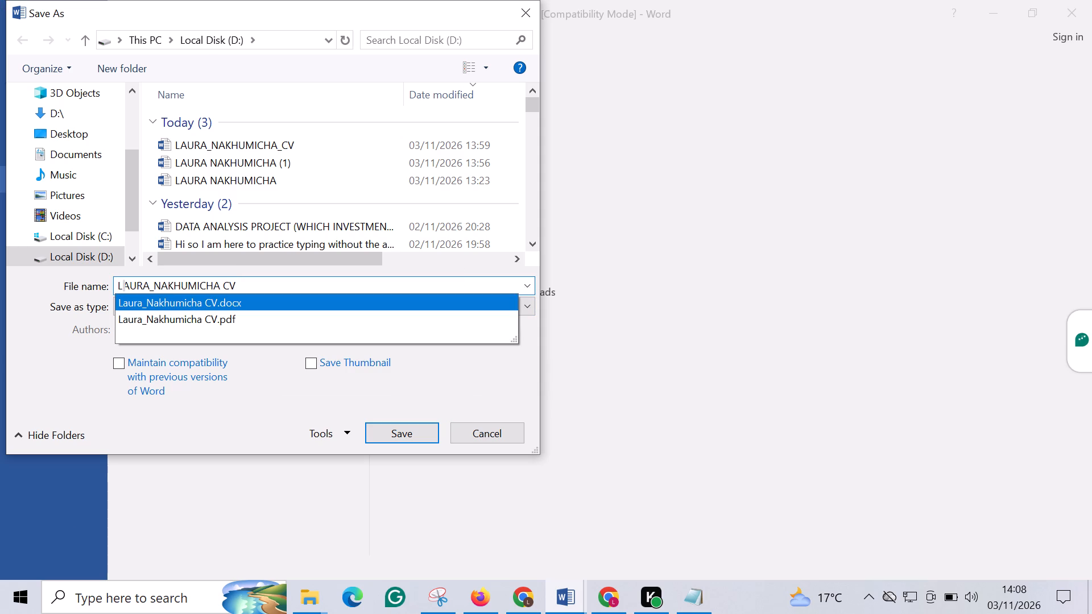
{"action": "left_click", "coordinate": [154, 286]}
{"action": "key", "text": "BackSpace"}
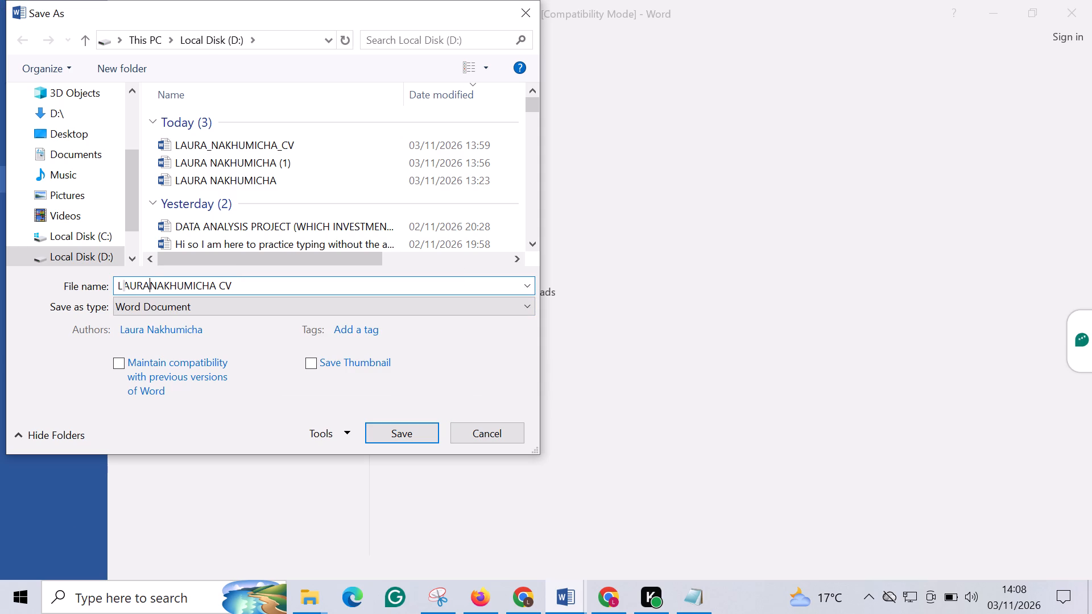
{"action": "key", "text": "space"}
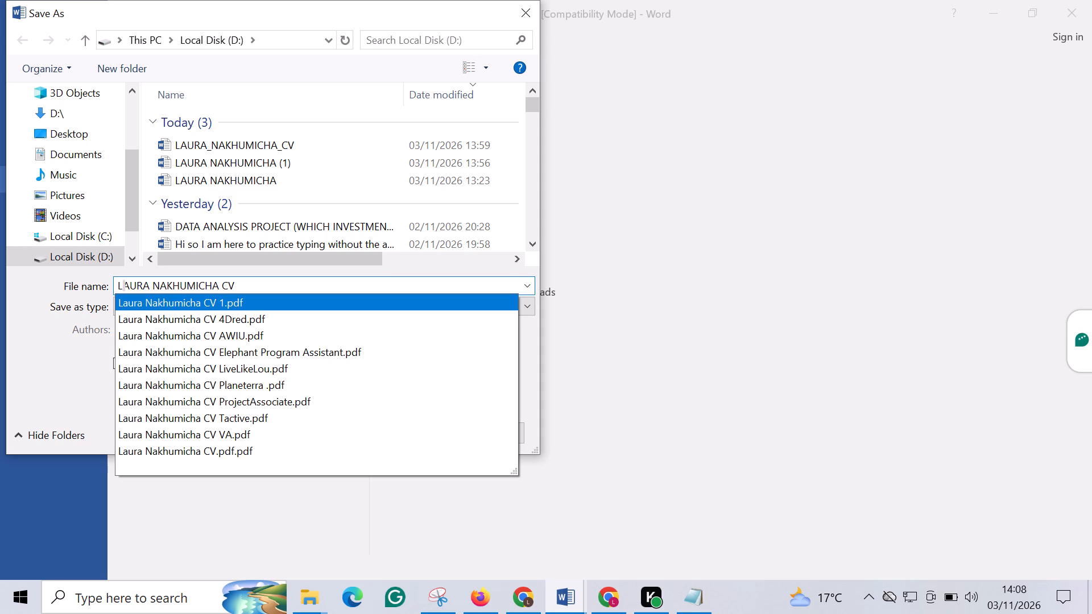
{"action": "left_click", "coordinate": [236, 282]}
{"action": "key", "text": "BackSpace"}
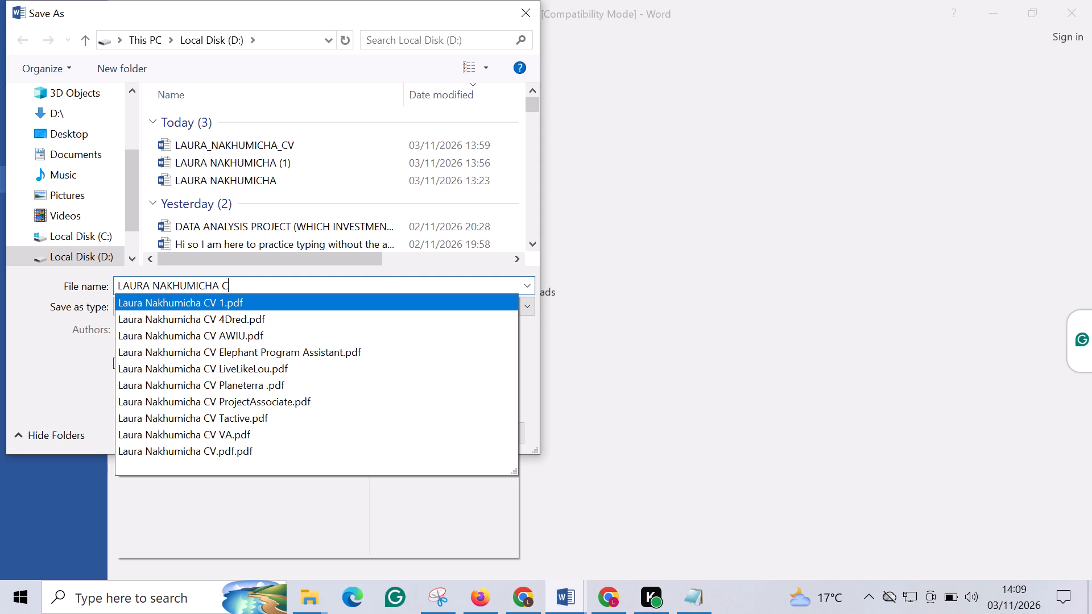
{"action": "key", "text": "v"}
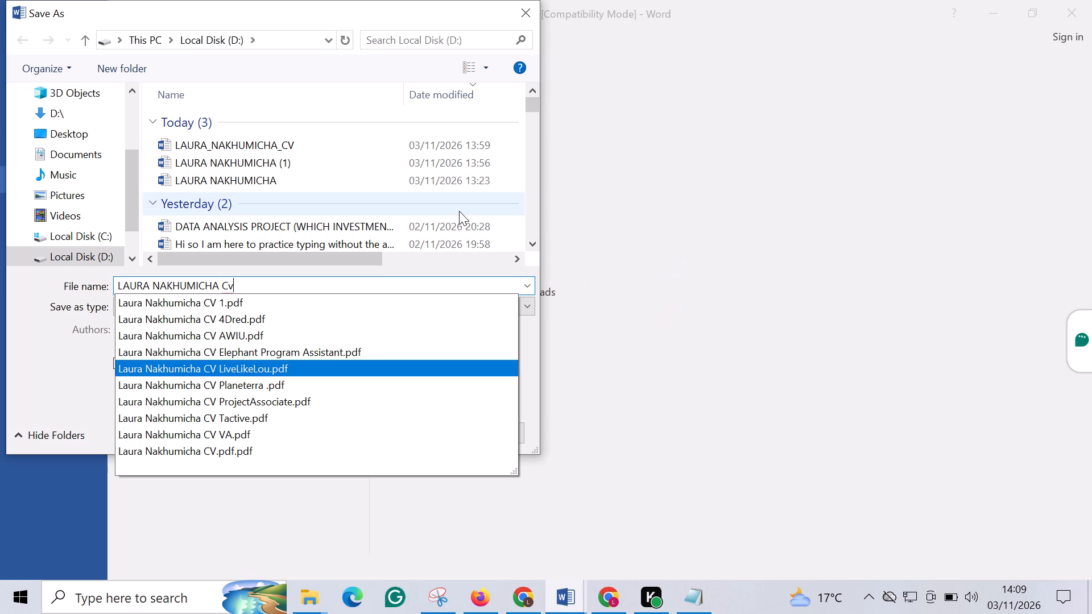
{"action": "left_click", "coordinate": [714, 207]}
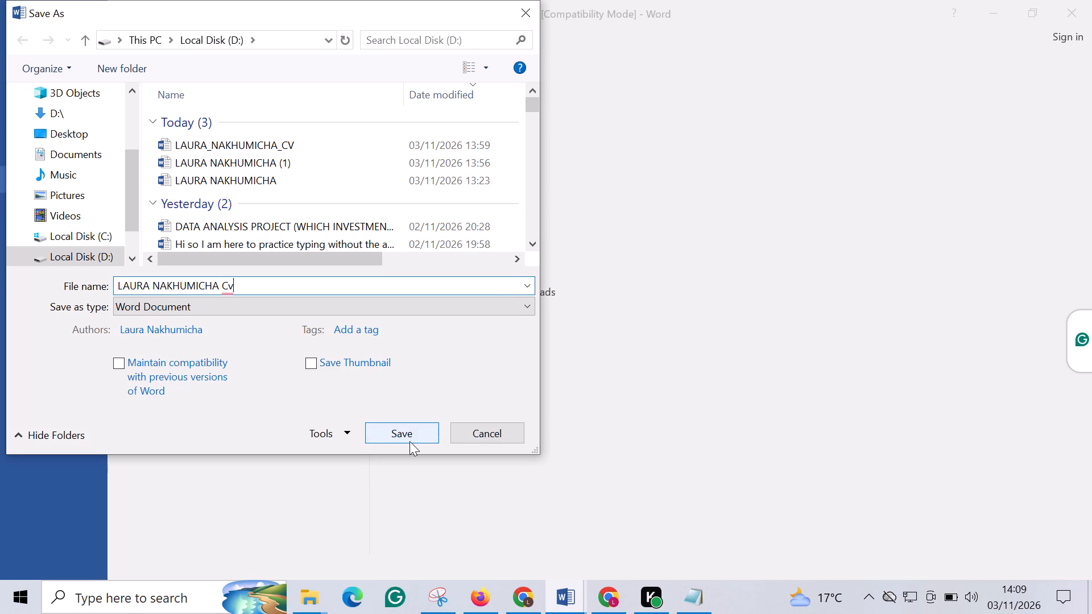
{"action": "left_click", "coordinate": [408, 431]}
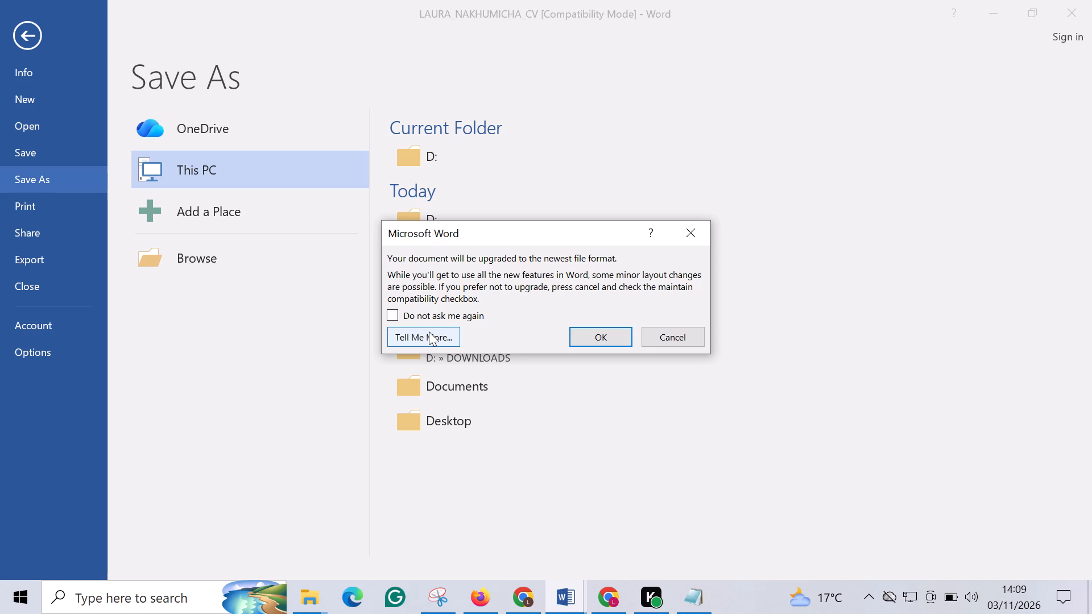
{"action": "left_click", "coordinate": [586, 336]}
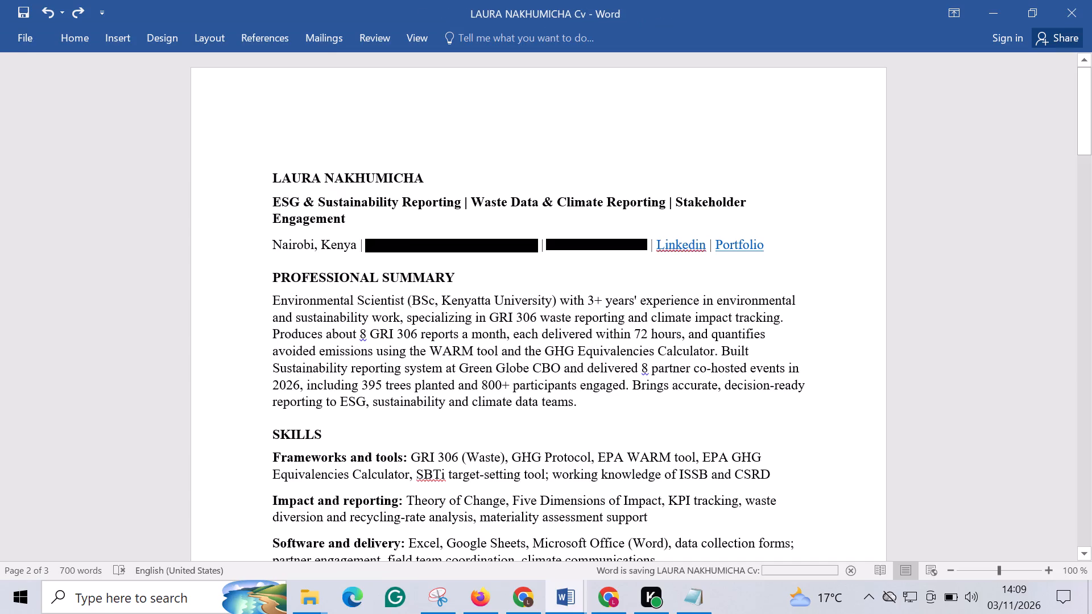
Save the CV as a PDF on the D: drive, keeping the same file name.
{"action": "left_click", "coordinate": [31, 44]}
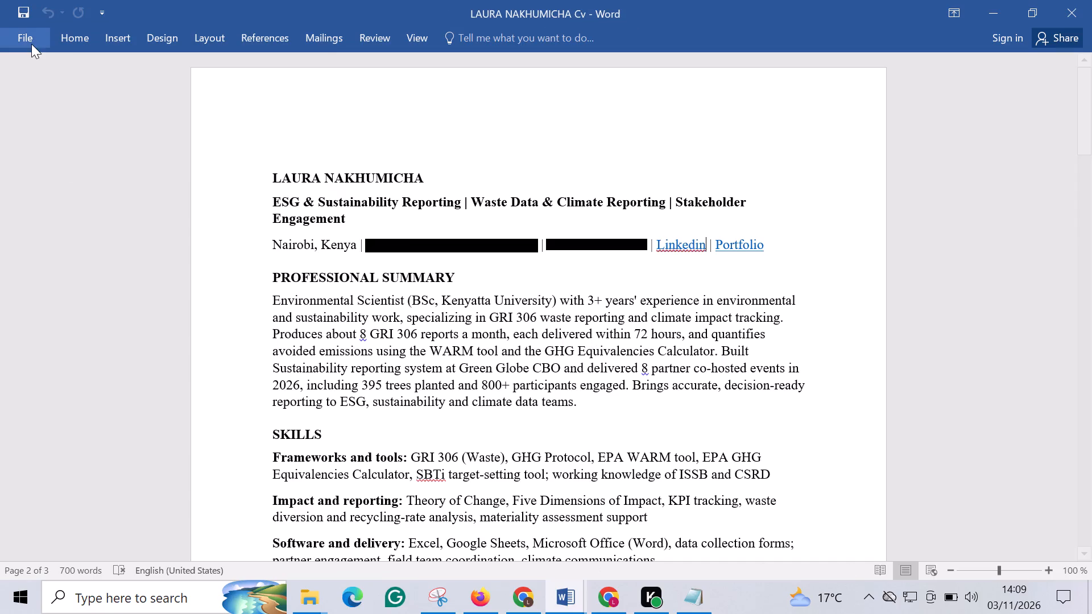
{"action": "left_click", "coordinate": [60, 181]}
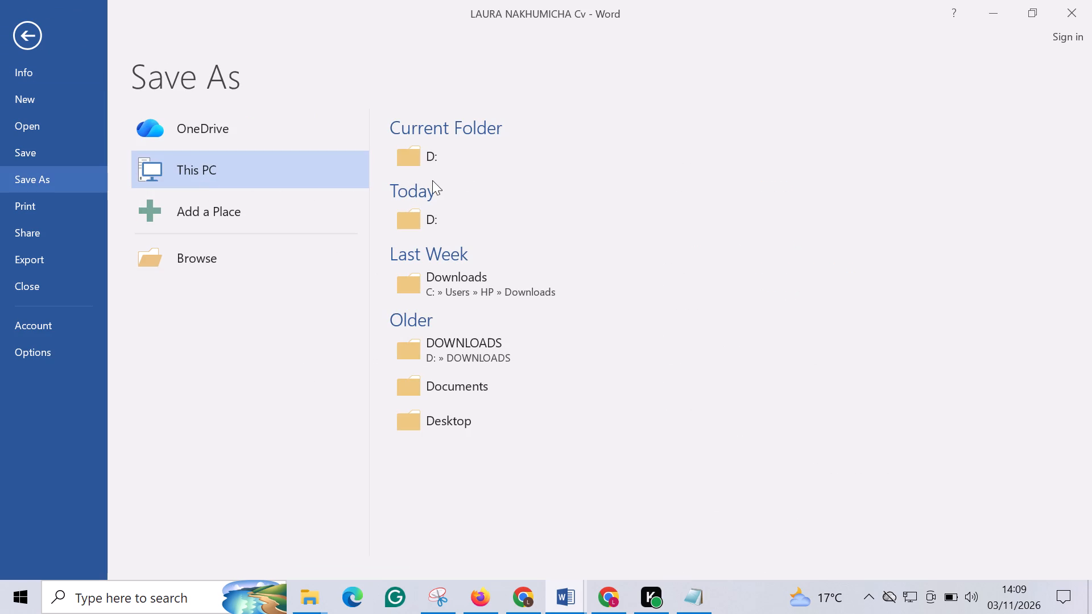
{"action": "left_click", "coordinate": [444, 168]}
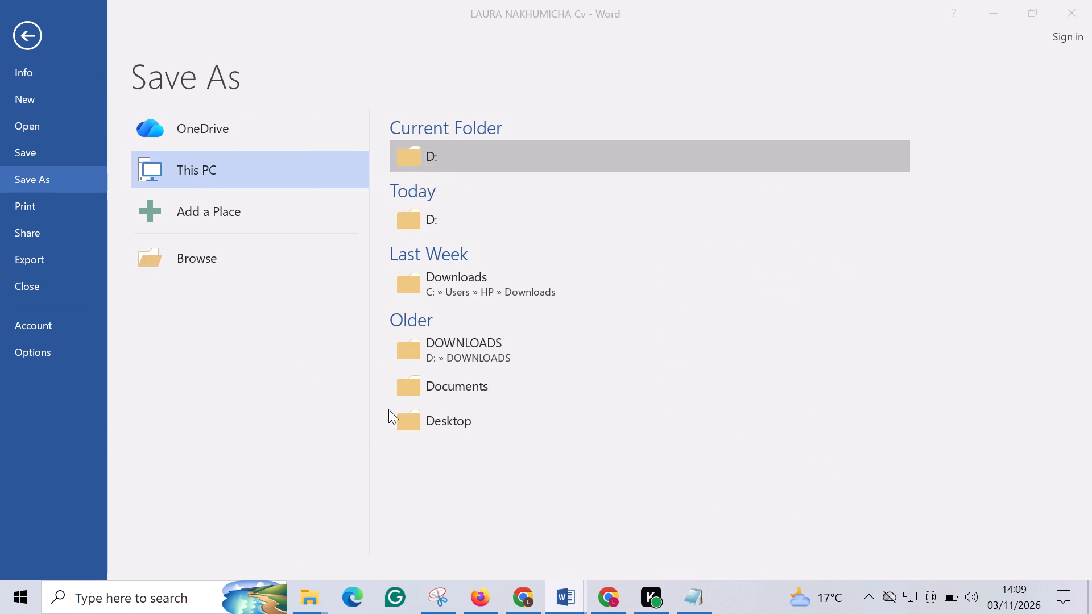
{"action": "left_click", "coordinate": [229, 306]}
{"action": "left_click", "coordinate": [223, 413]}
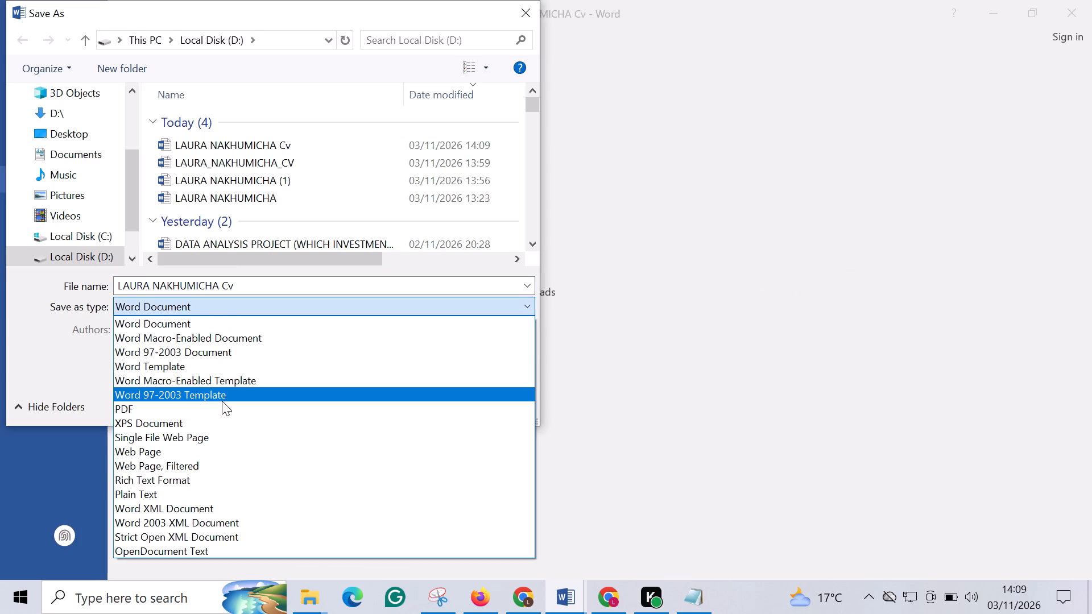
{"action": "left_click", "coordinate": [403, 455]}
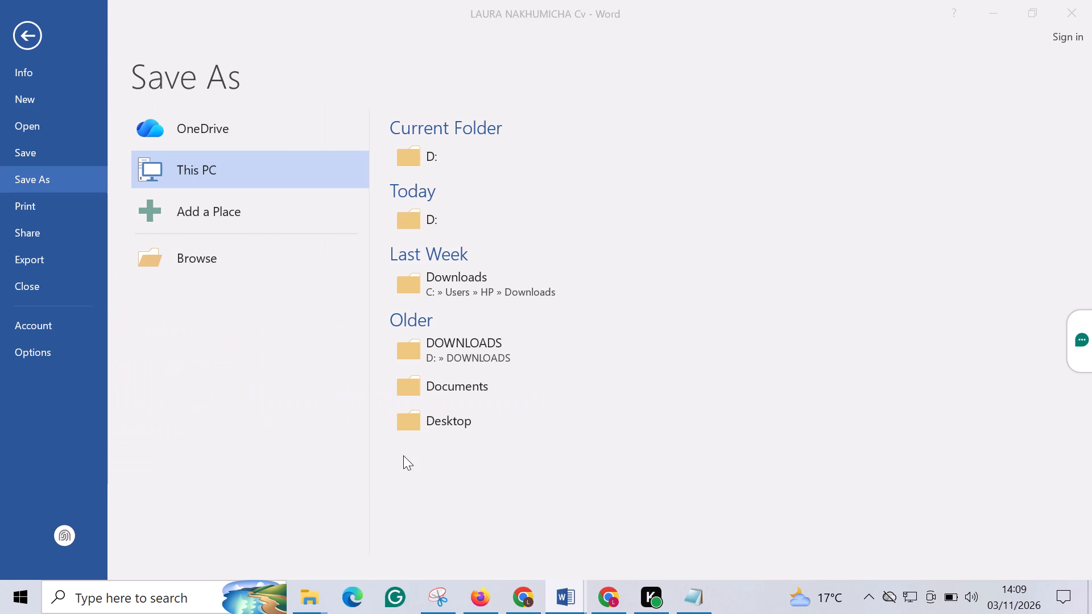
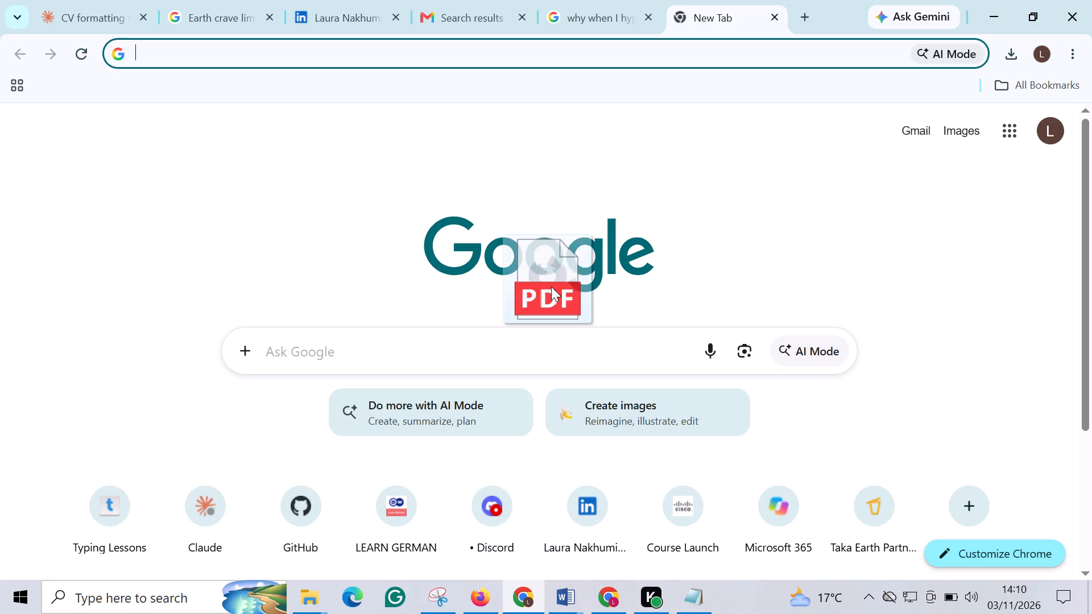
Open the Cv PDF in its own new Chrome tab.
{"action": "left_click_drag", "start_coordinate": [551, 287], "coordinate": [812, 14]}
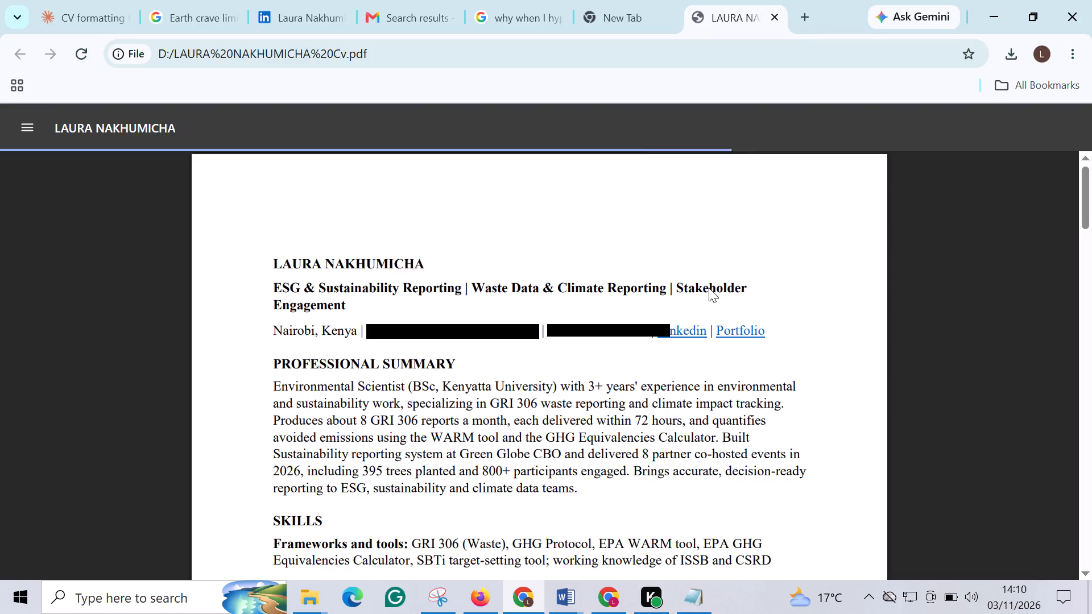
Test the Linkedin link in the CV's contact line, look over the profile it opens, and return to the CV.
{"action": "left_click", "coordinate": [677, 330]}
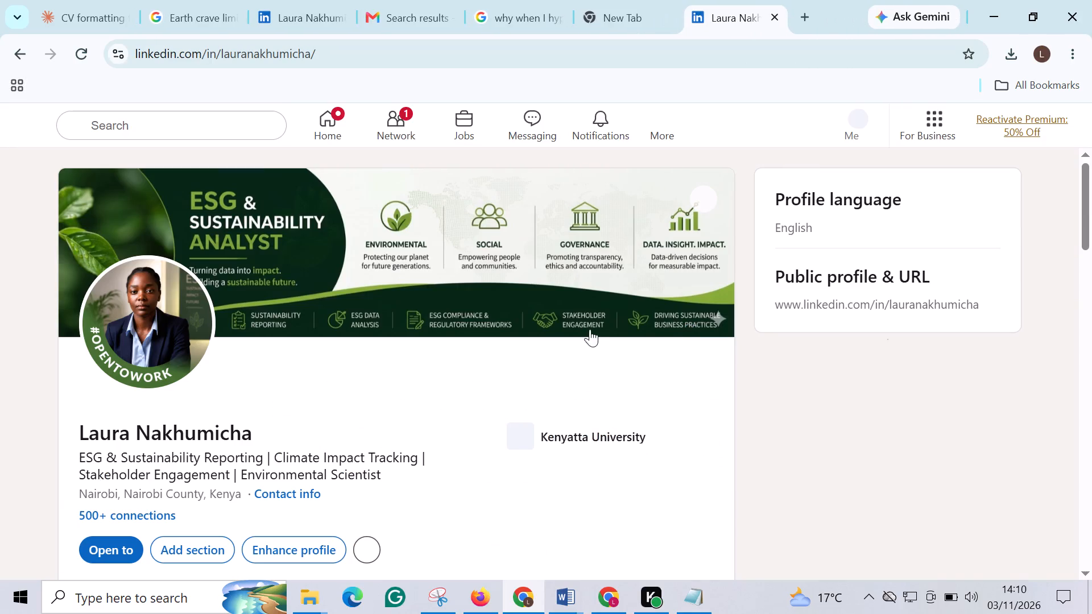
{"action": "scroll", "coordinate": [561, 311], "scroll_direction": "down", "scroll_amount": 7}
{"action": "scroll", "coordinate": [471, 317], "scroll_direction": "down", "scroll_amount": 4}
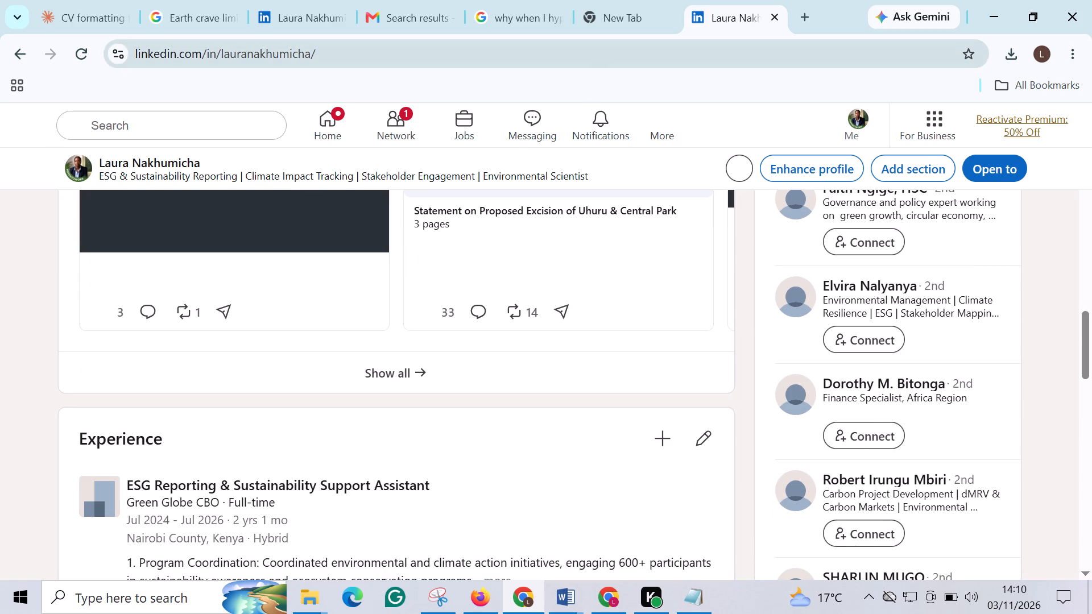
{"action": "left_click", "coordinate": [16, 53]}
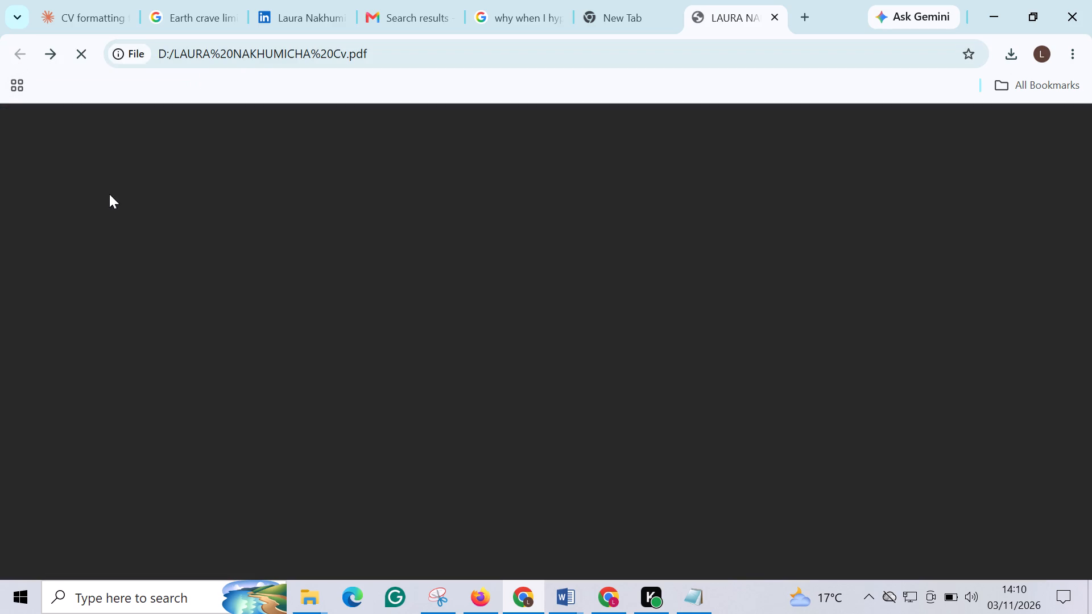
Review all pages of the CV PDF, checking the experience and education layout and page breaks.
{"action": "scroll", "coordinate": [482, 342], "scroll_direction": "down", "scroll_amount": 6}
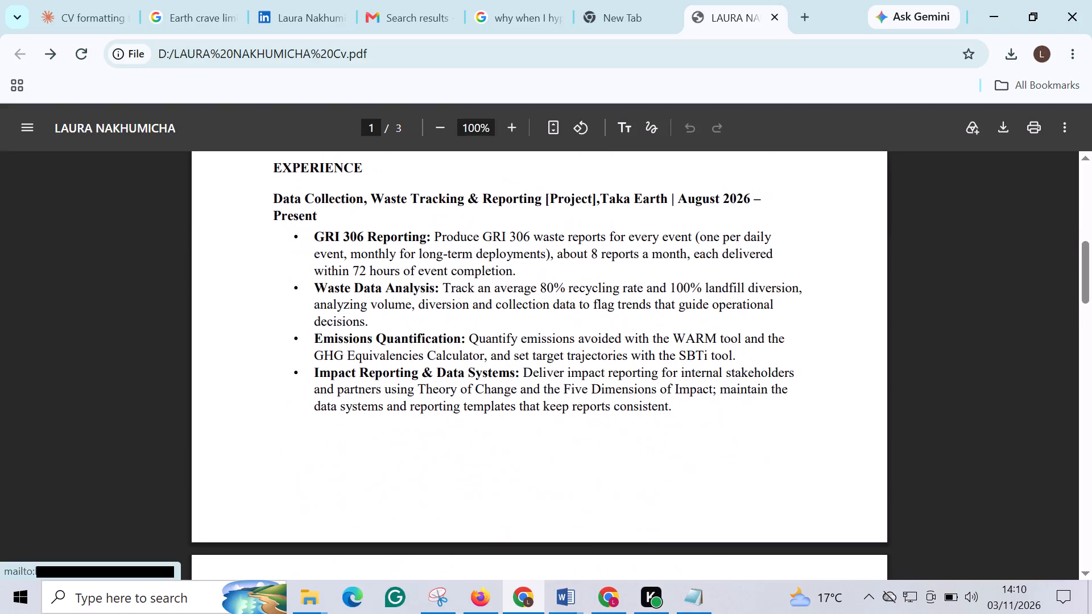
{"action": "scroll", "coordinate": [470, 350], "scroll_direction": "down", "scroll_amount": 16}
{"action": "scroll", "coordinate": [467, 358], "scroll_direction": "up", "scroll_amount": 5}
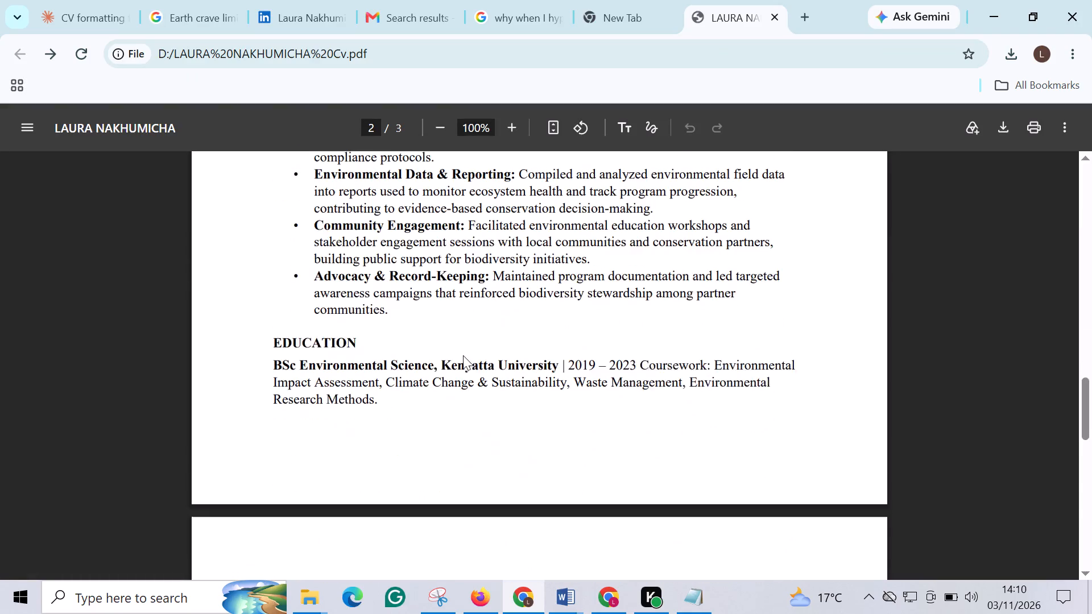
{"action": "scroll", "coordinate": [461, 354], "scroll_direction": "up", "scroll_amount": 14}
{"action": "scroll", "coordinate": [460, 354], "scroll_direction": "up", "scroll_amount": 8}
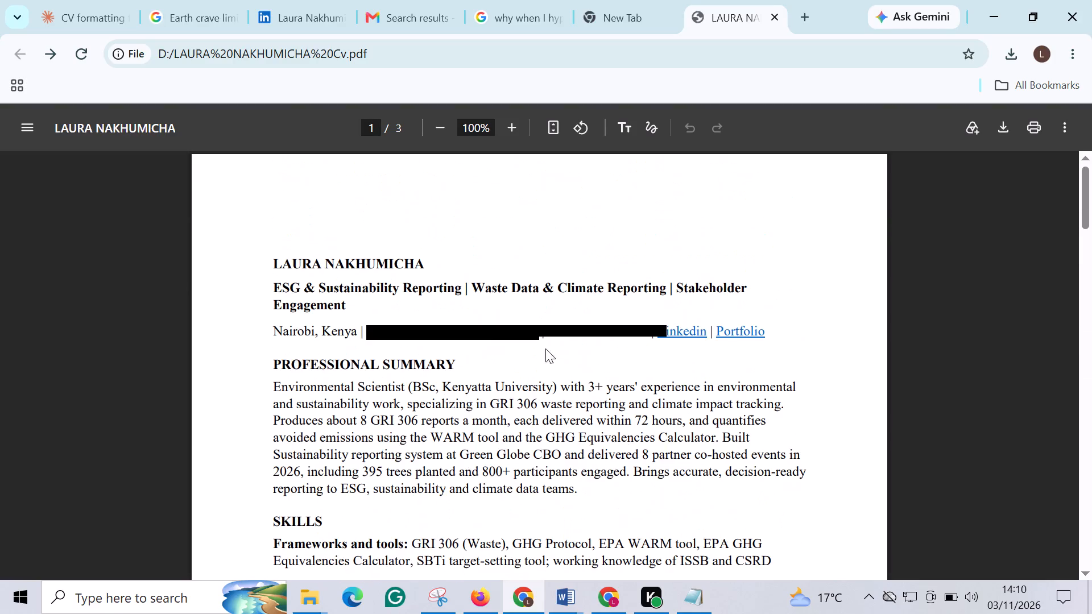
Test the Portfolio link in the CV's contact line and look through the pages of the portfolio PDF it opens.
{"action": "left_click", "coordinate": [744, 331]}
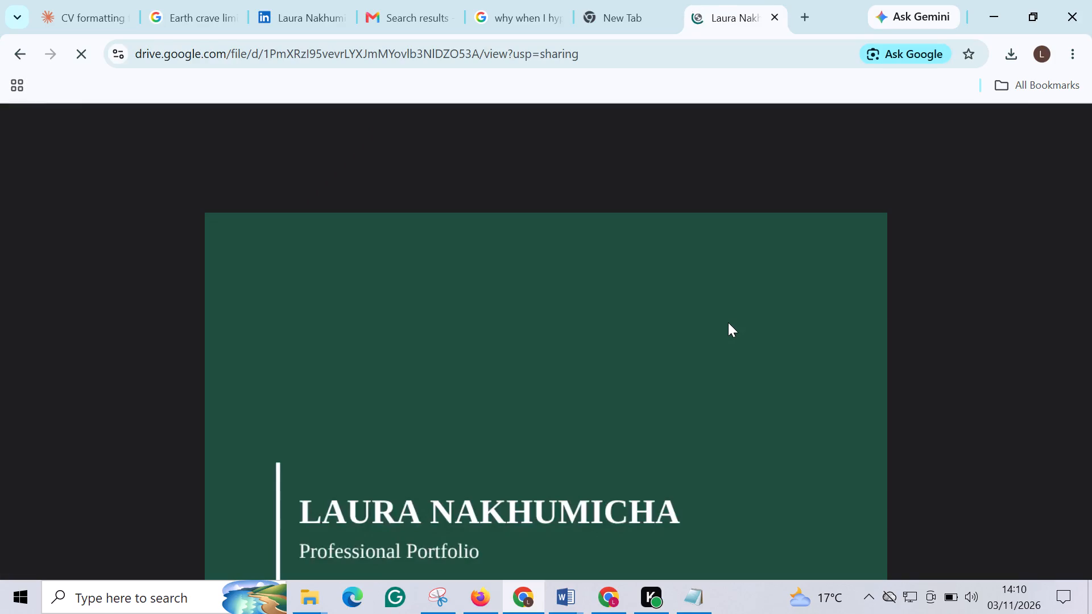
{"action": "scroll", "coordinate": [646, 308], "scroll_direction": "down", "scroll_amount": 6}
{"action": "scroll", "coordinate": [483, 334], "scroll_direction": "down", "scroll_amount": 11}
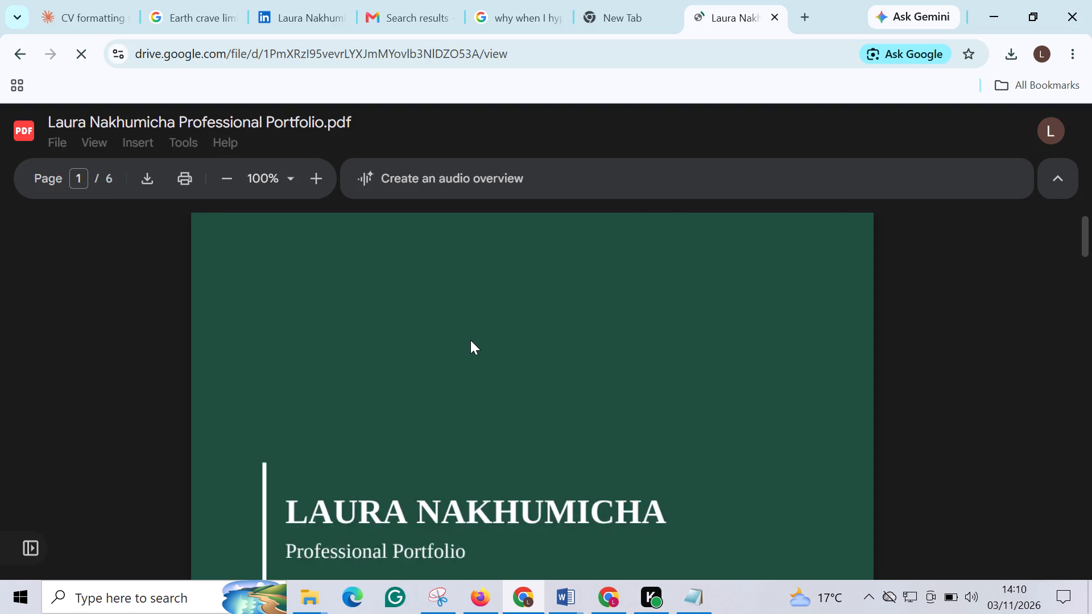
{"action": "scroll", "coordinate": [470, 340], "scroll_direction": "down", "scroll_amount": 10}
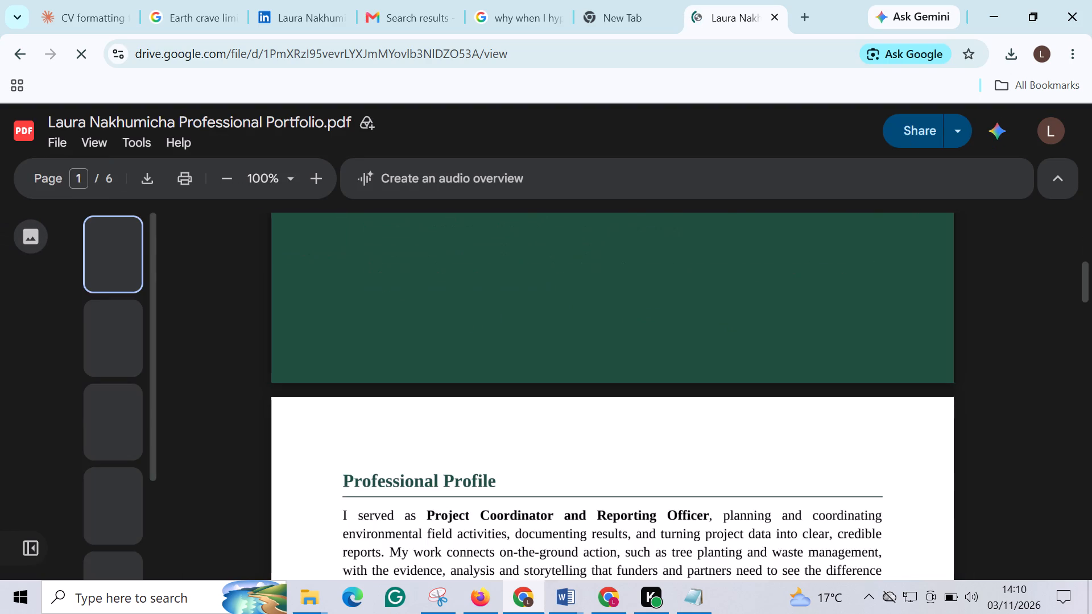
{"action": "scroll", "coordinate": [470, 342], "scroll_direction": "down", "scroll_amount": 13}
{"action": "scroll", "coordinate": [468, 349], "scroll_direction": "down", "scroll_amount": 11}
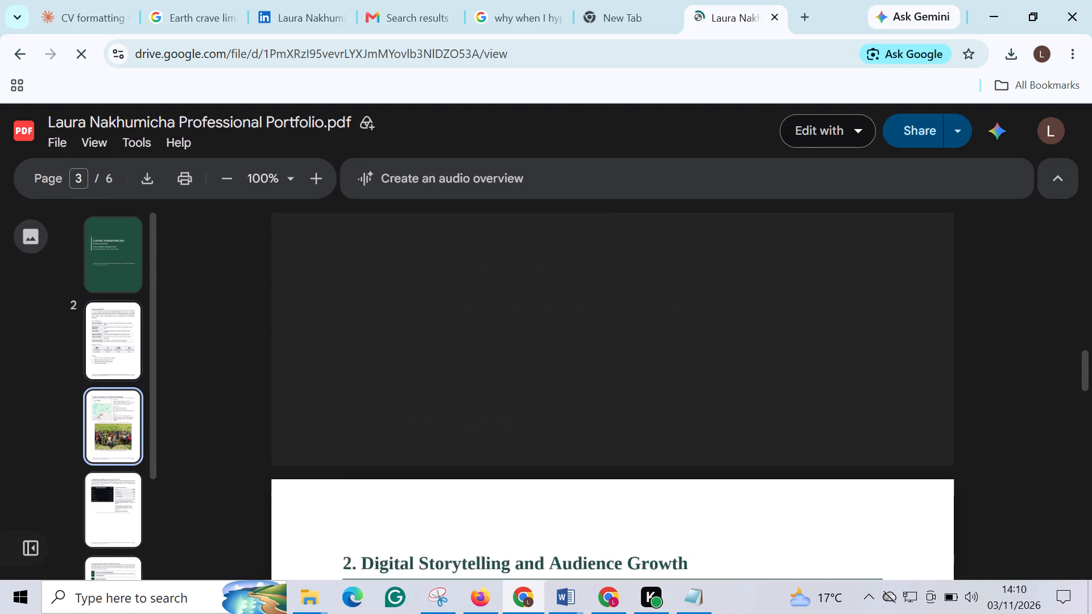
{"action": "scroll", "coordinate": [469, 354], "scroll_direction": "down", "scroll_amount": 20}
{"action": "scroll", "coordinate": [469, 354], "scroll_direction": "down", "scroll_amount": 11}
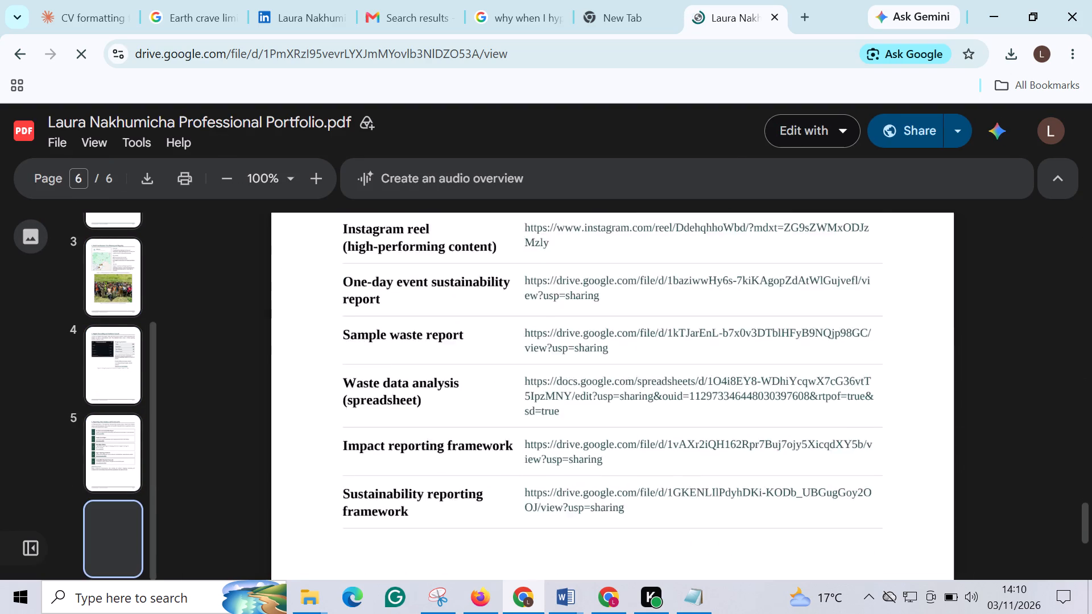
{"action": "scroll", "coordinate": [481, 340], "scroll_direction": "down", "scroll_amount": 12}
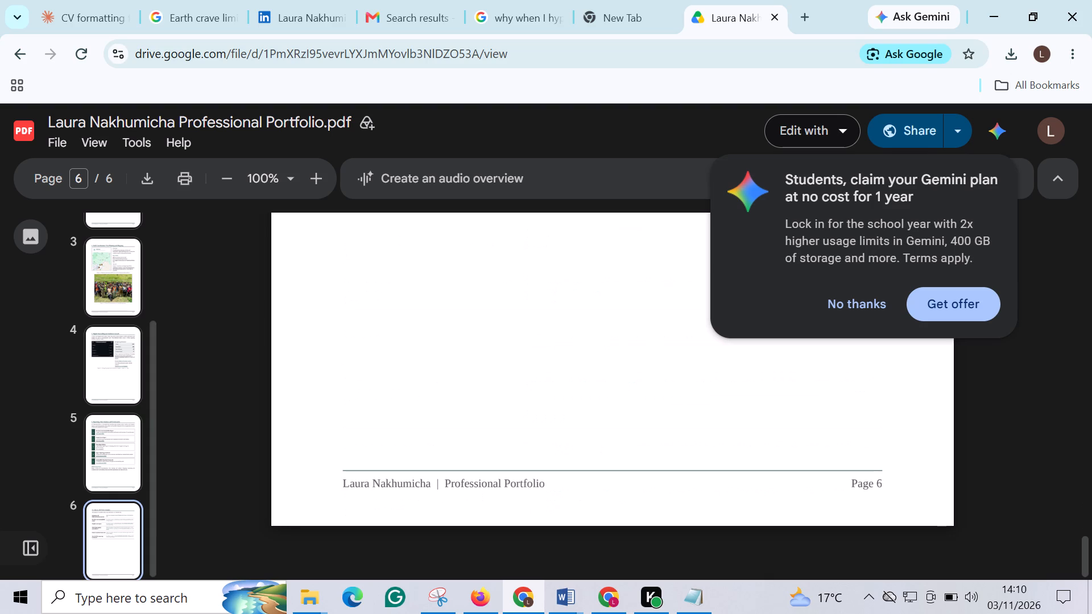
{"action": "scroll", "coordinate": [489, 322], "scroll_direction": "down", "scroll_amount": 12}
{"action": "scroll", "coordinate": [471, 334], "scroll_direction": "up", "scroll_amount": 18}
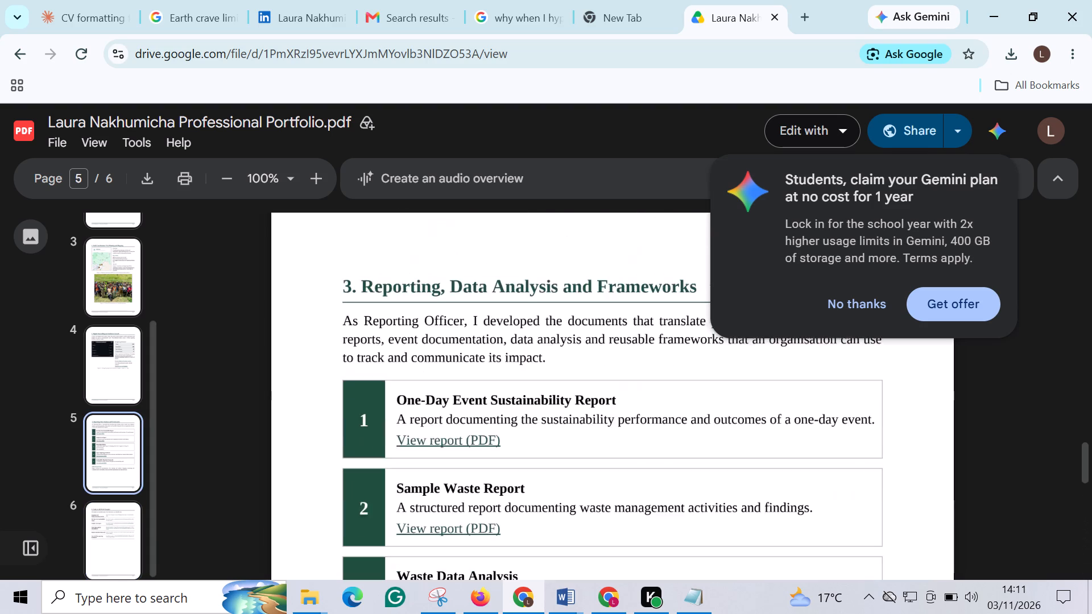
{"action": "scroll", "coordinate": [468, 337], "scroll_direction": "up", "scroll_amount": 14}
{"action": "scroll", "coordinate": [468, 337], "scroll_direction": "up", "scroll_amount": 7}
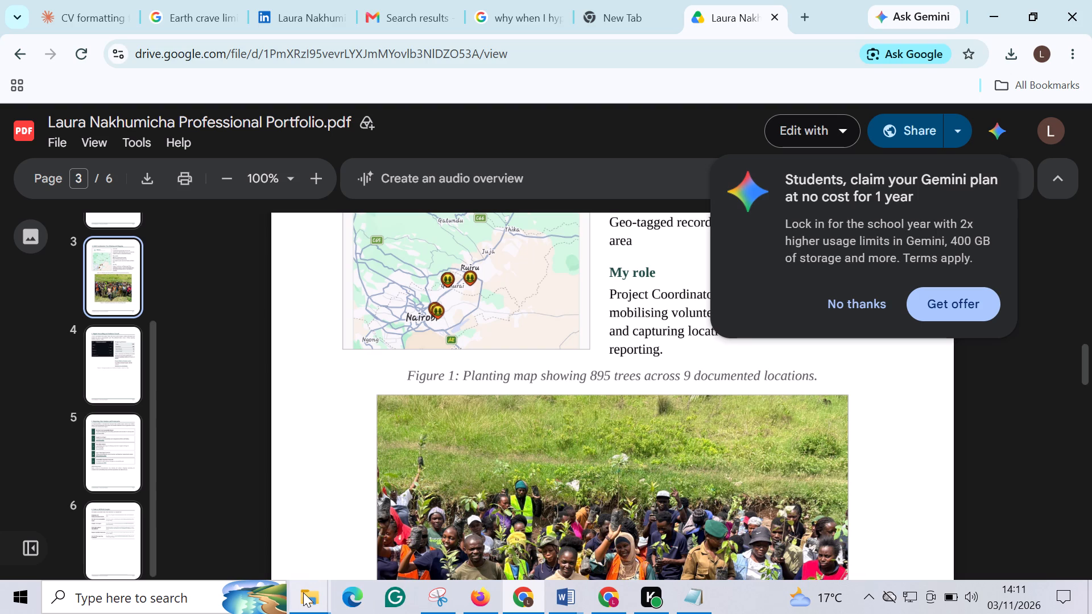
In File Explorer, delete the older PDF whose name ends in RESUME from the D: drive.
{"action": "left_click", "coordinate": [370, 514]}
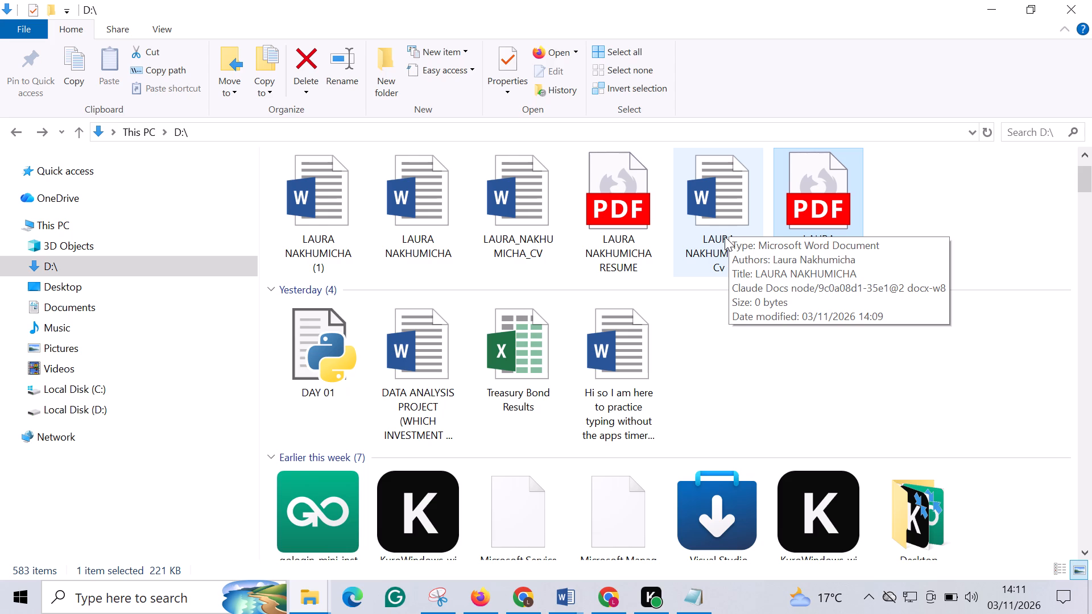
{"action": "right_click", "coordinate": [618, 248]}
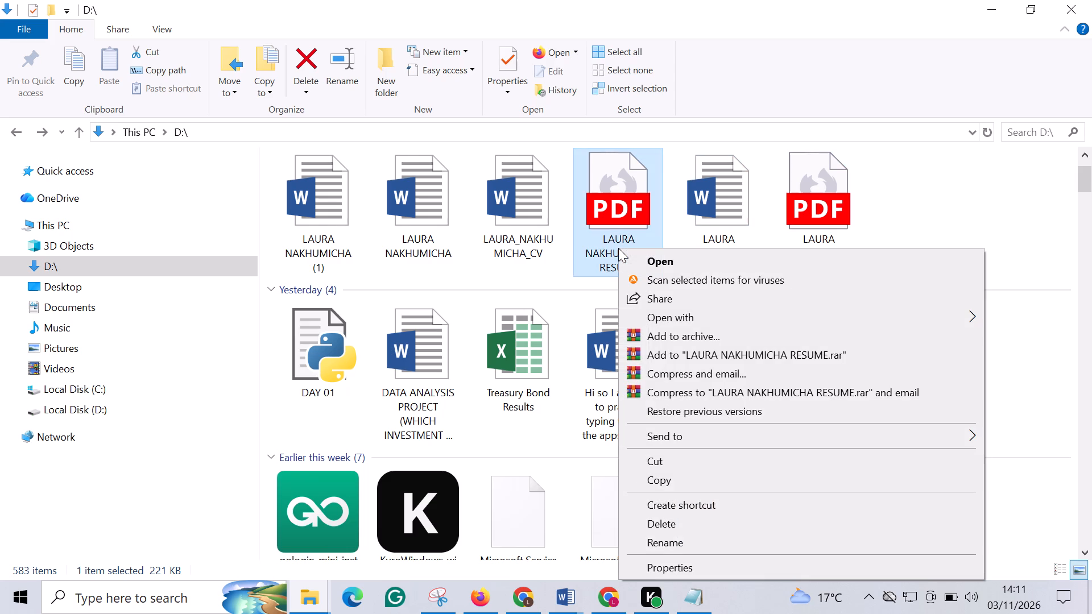
{"action": "left_click", "coordinate": [672, 524]}
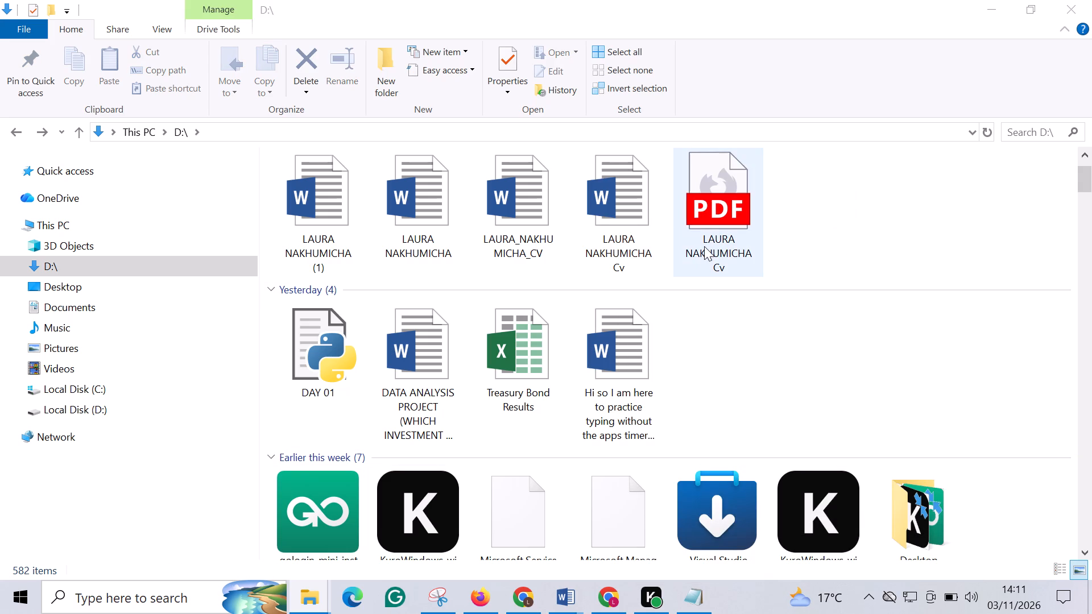
Rename the Cv PDF in the D: drive, replacing the ending Cv with RESUME.
{"action": "right_click", "coordinate": [704, 246]}
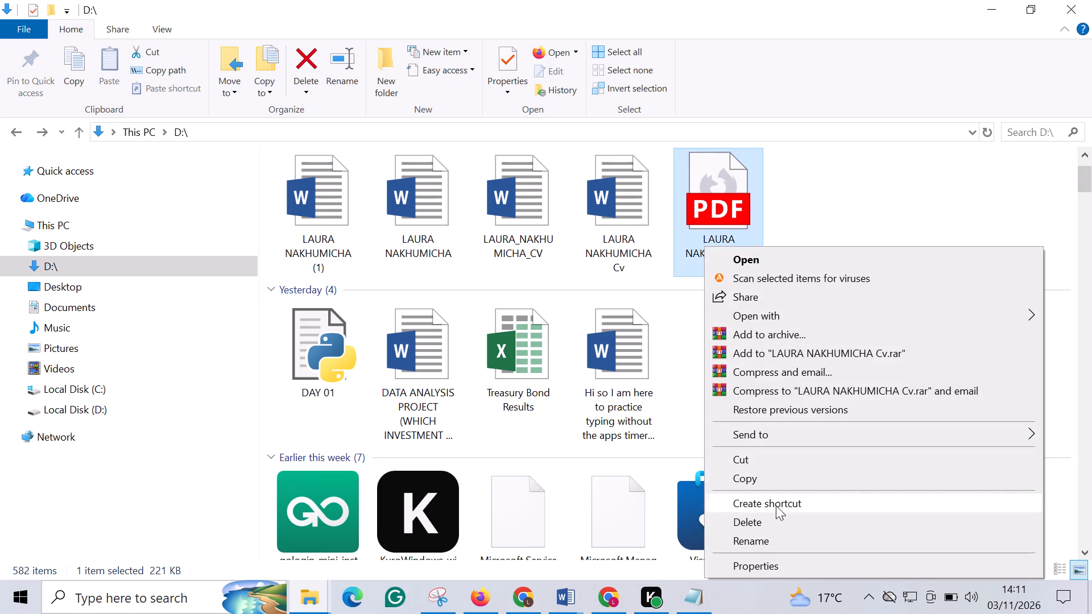
{"action": "left_click", "coordinate": [762, 543]}
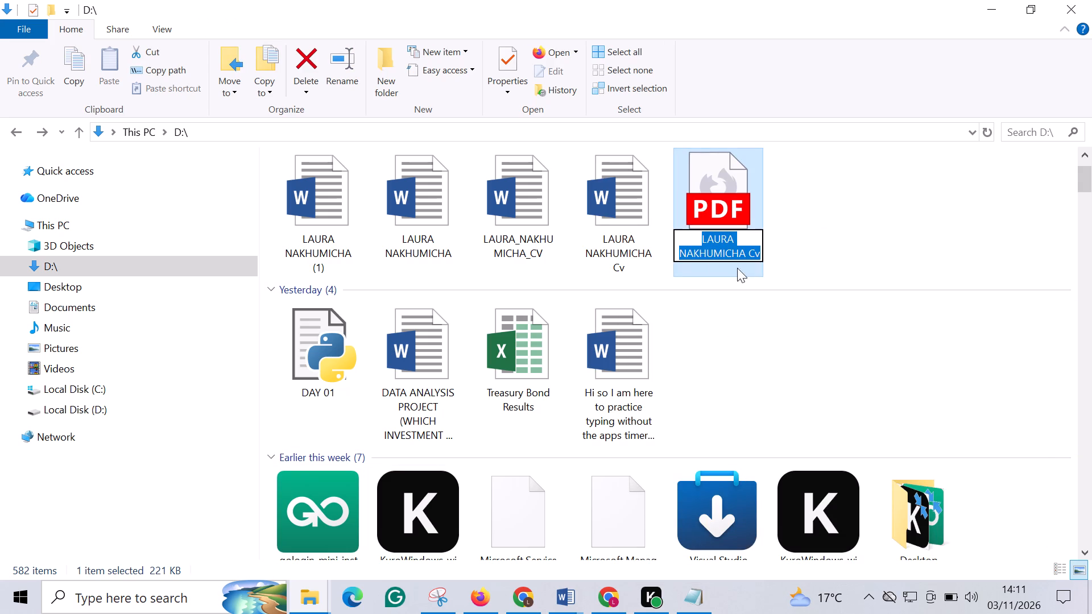
{"action": "left_click", "coordinate": [760, 252]}
{"action": "key", "text": "BackSpace"}
{"action": "key", "text": "BackSpace"}
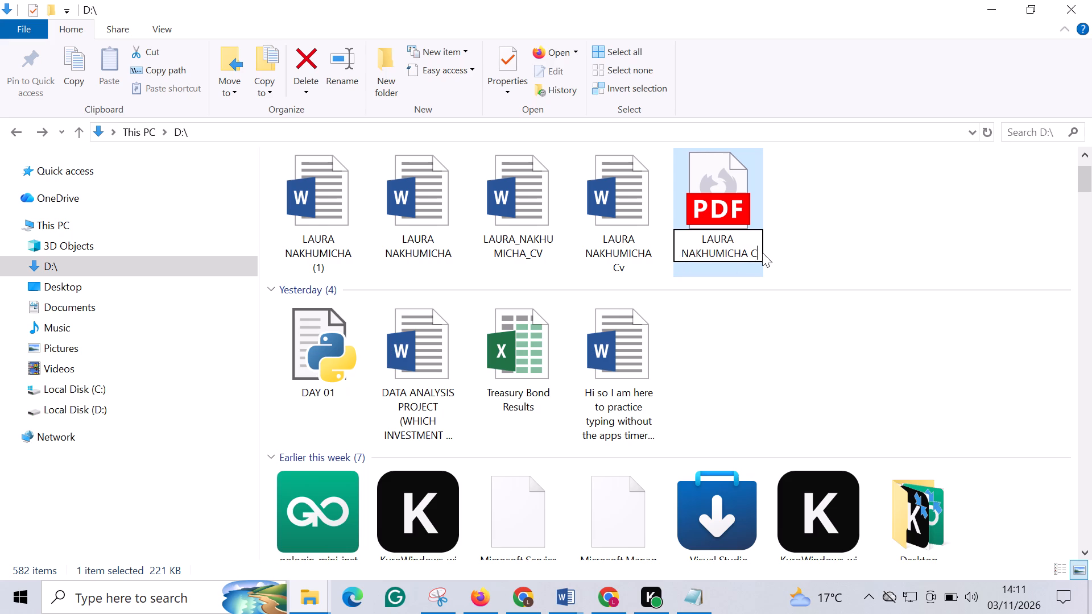
{"action": "type", "text": "RESUME"}
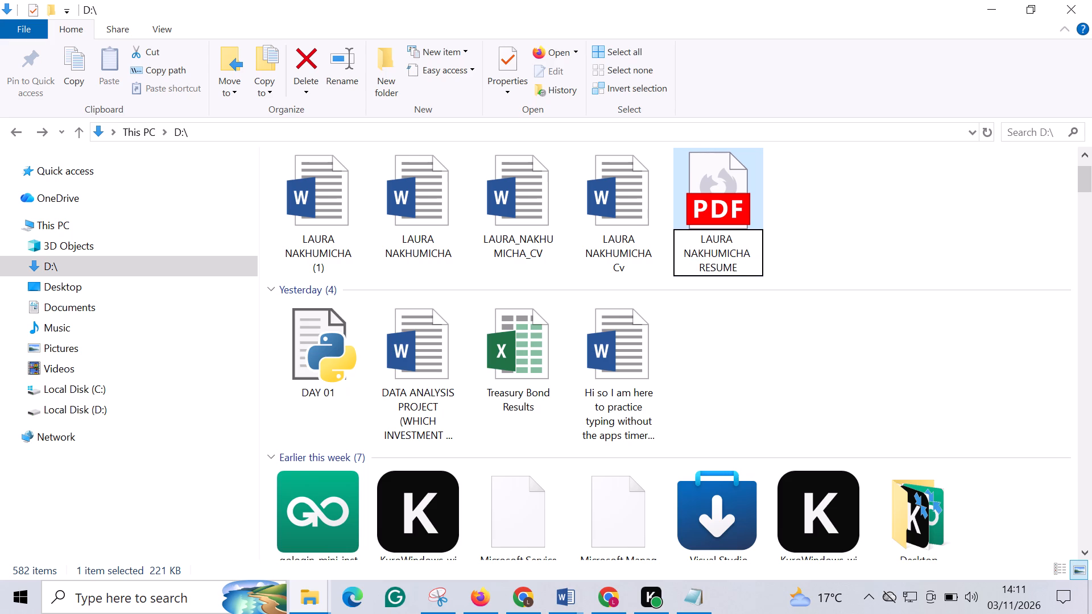
{"action": "left_click", "coordinate": [864, 234]}
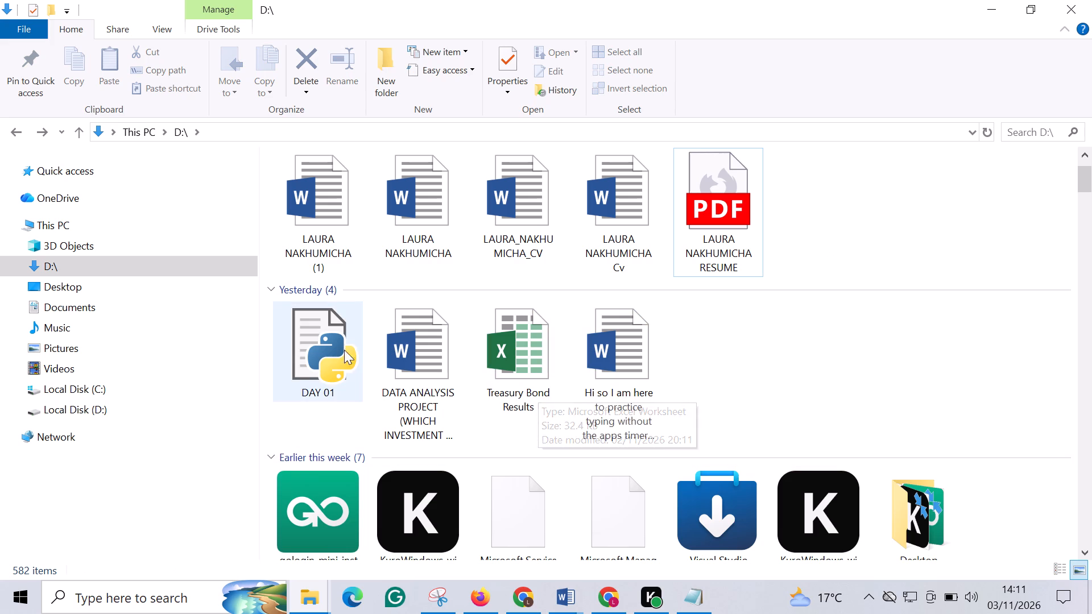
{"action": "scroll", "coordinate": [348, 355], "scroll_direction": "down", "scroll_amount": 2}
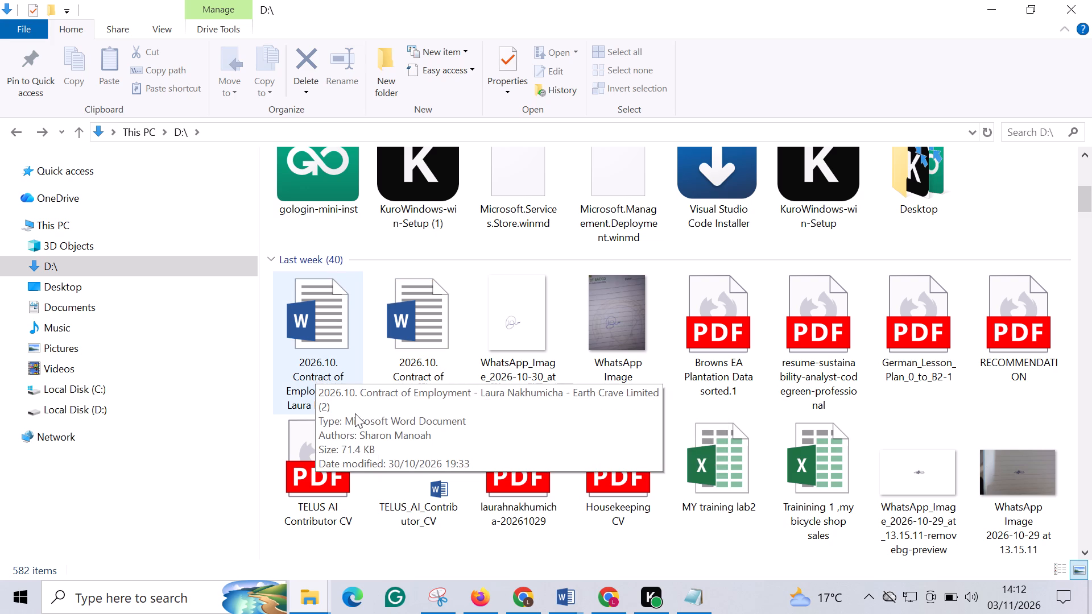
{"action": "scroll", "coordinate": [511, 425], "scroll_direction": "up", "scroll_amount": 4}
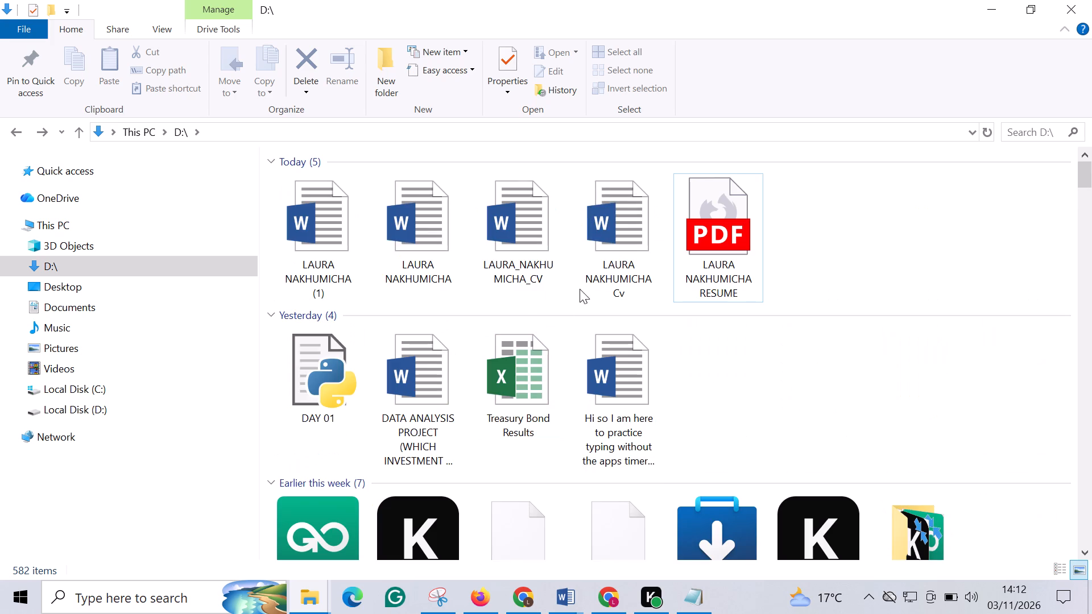